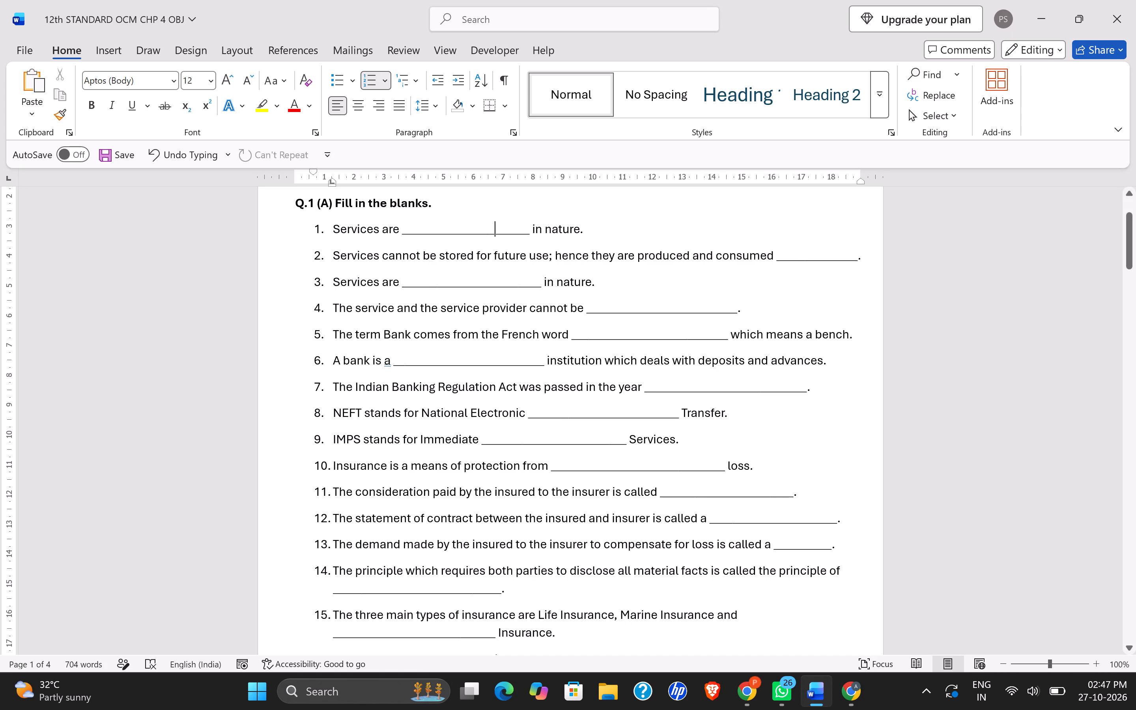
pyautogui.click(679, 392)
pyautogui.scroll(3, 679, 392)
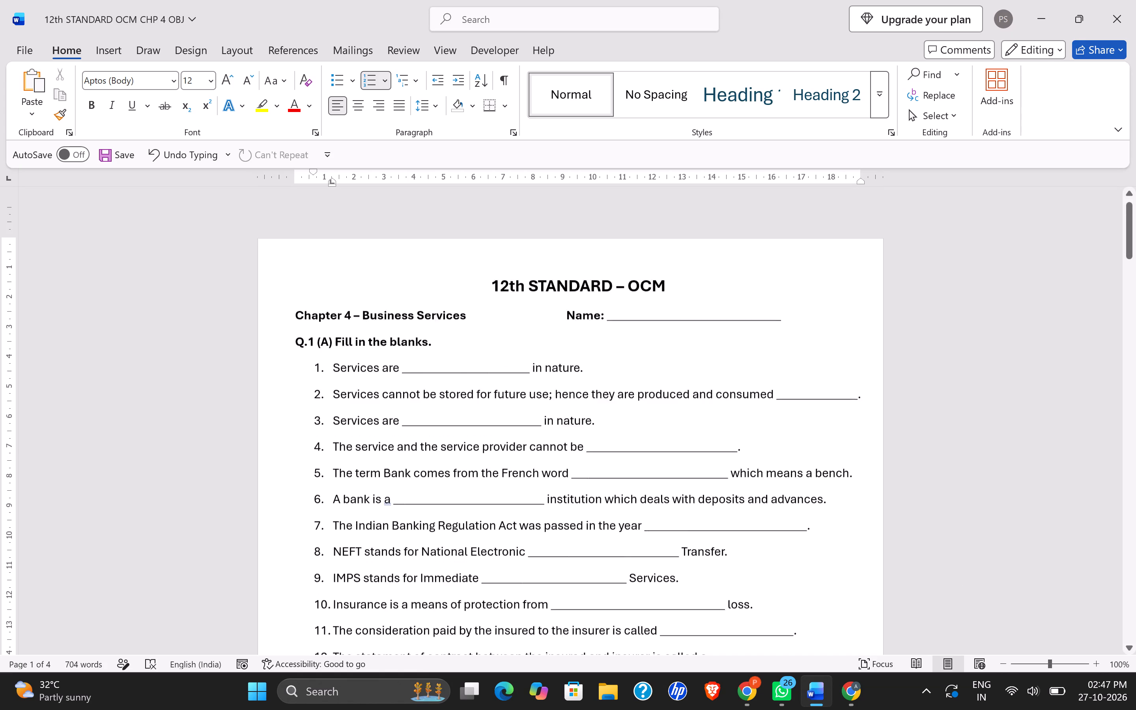
pyautogui.click(849, 704)
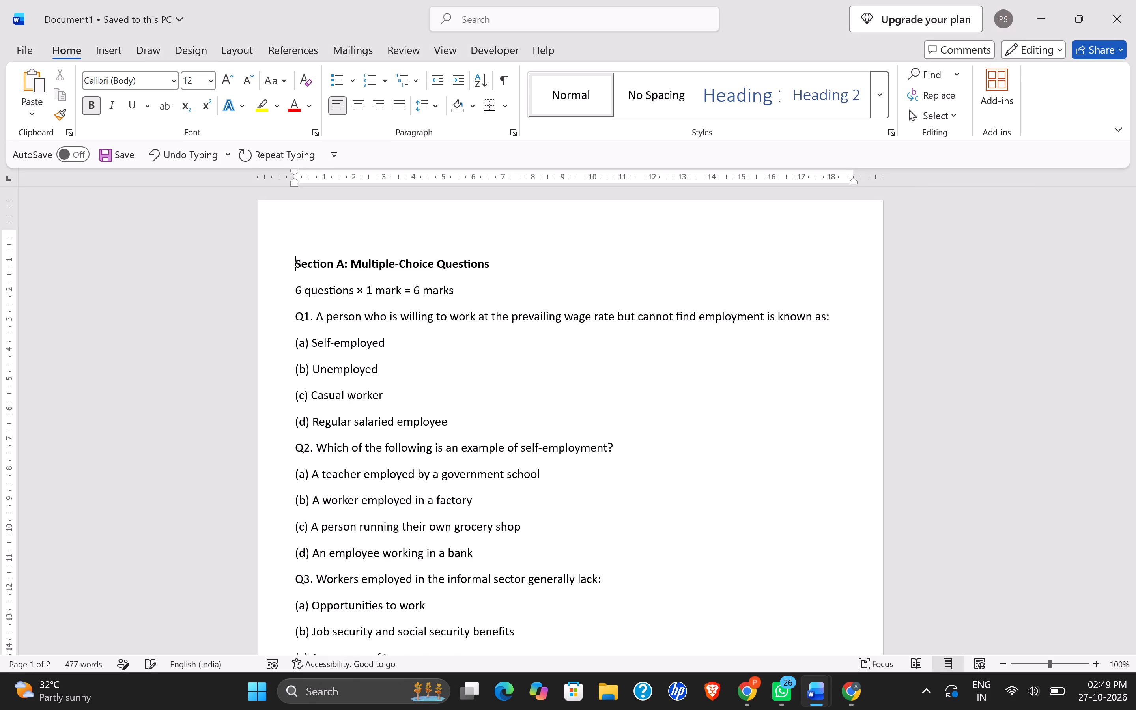
pyautogui.click(309, 251)
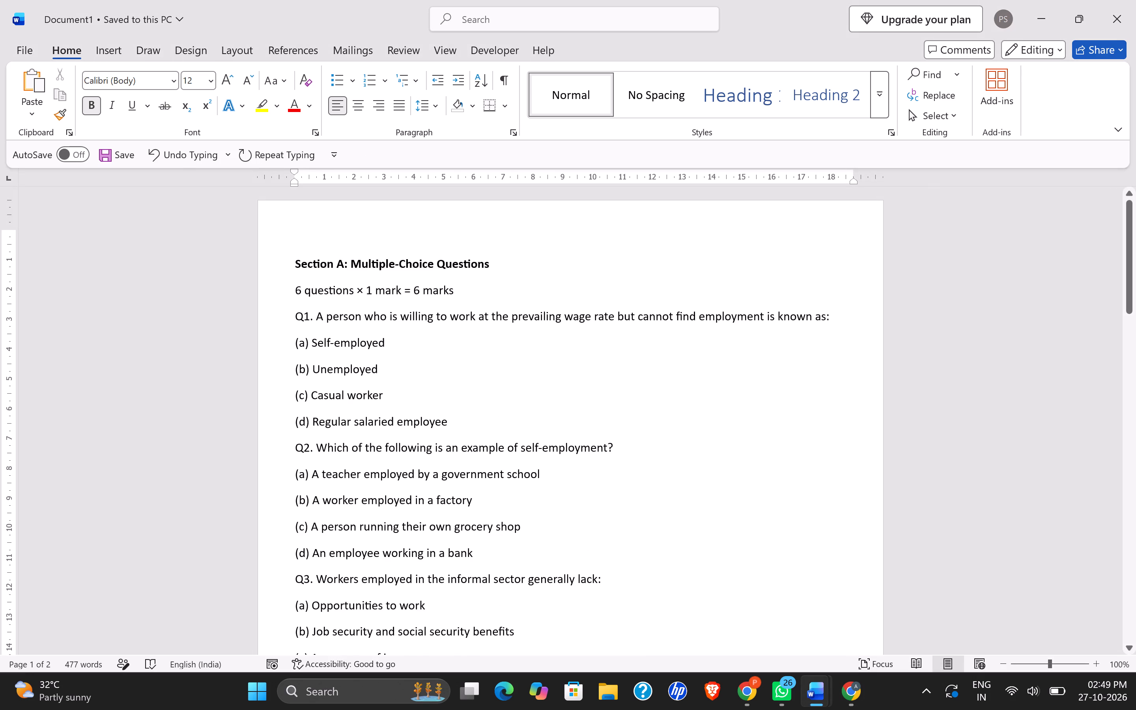
pyautogui.hotkey('ctrl', 'v')
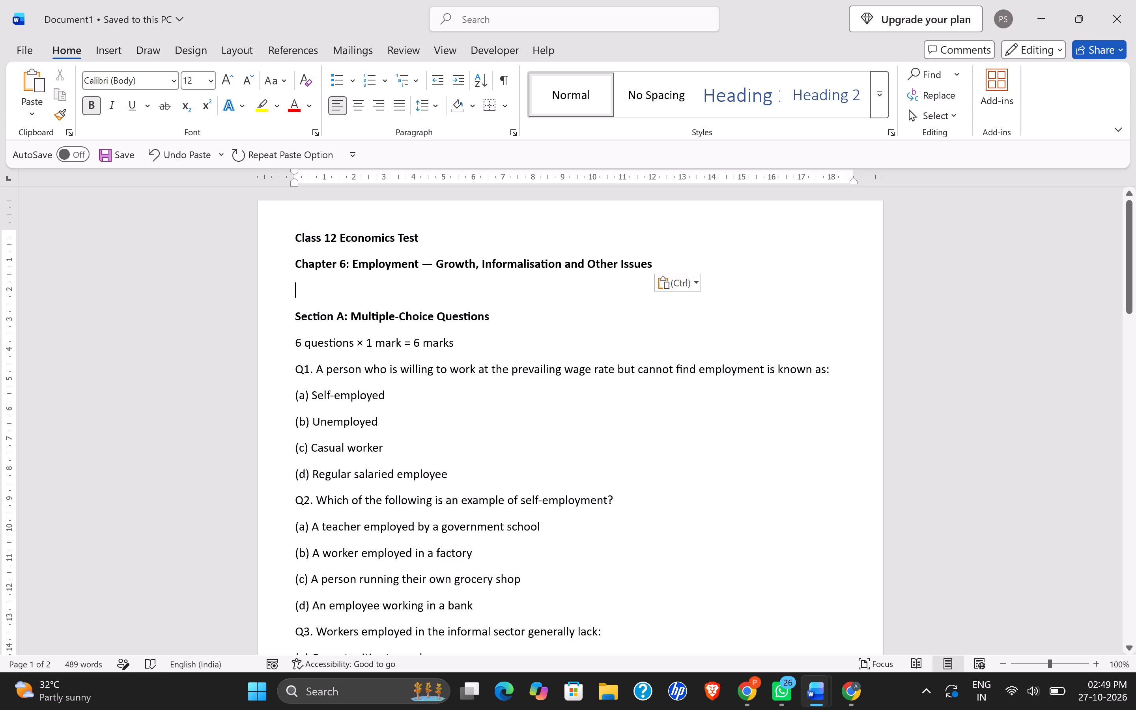
# Delete the empty line between the Chapter 6 heading and the Section A heading.
pyautogui.click(321, 297)
pyautogui.press('BackSpace')
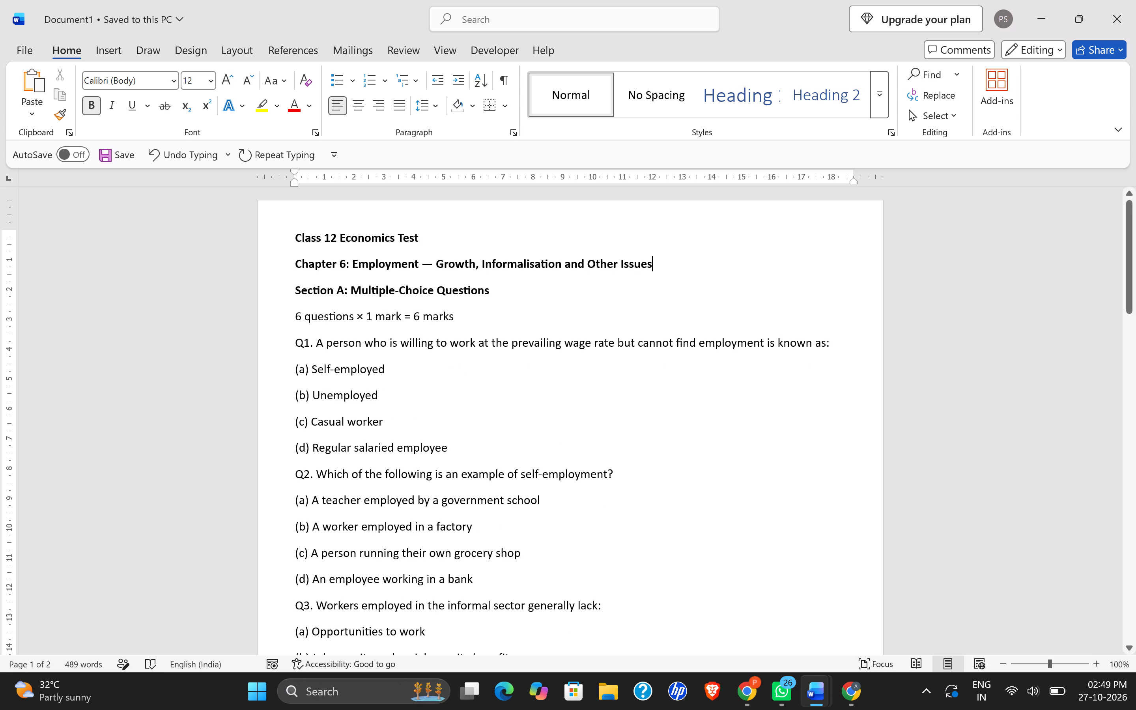
# Centre the "Class 12 Economics Test" title line.
pyautogui.moveTo(295, 237); pyautogui.dragTo(421, 235)
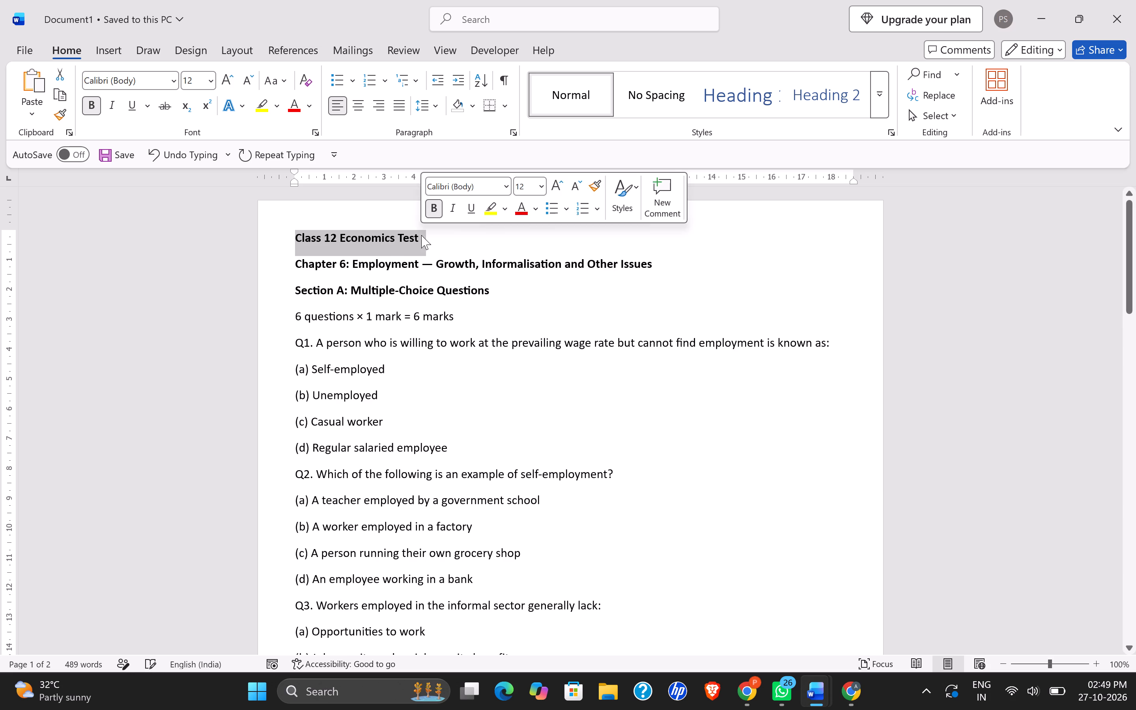
pyautogui.click(366, 103)
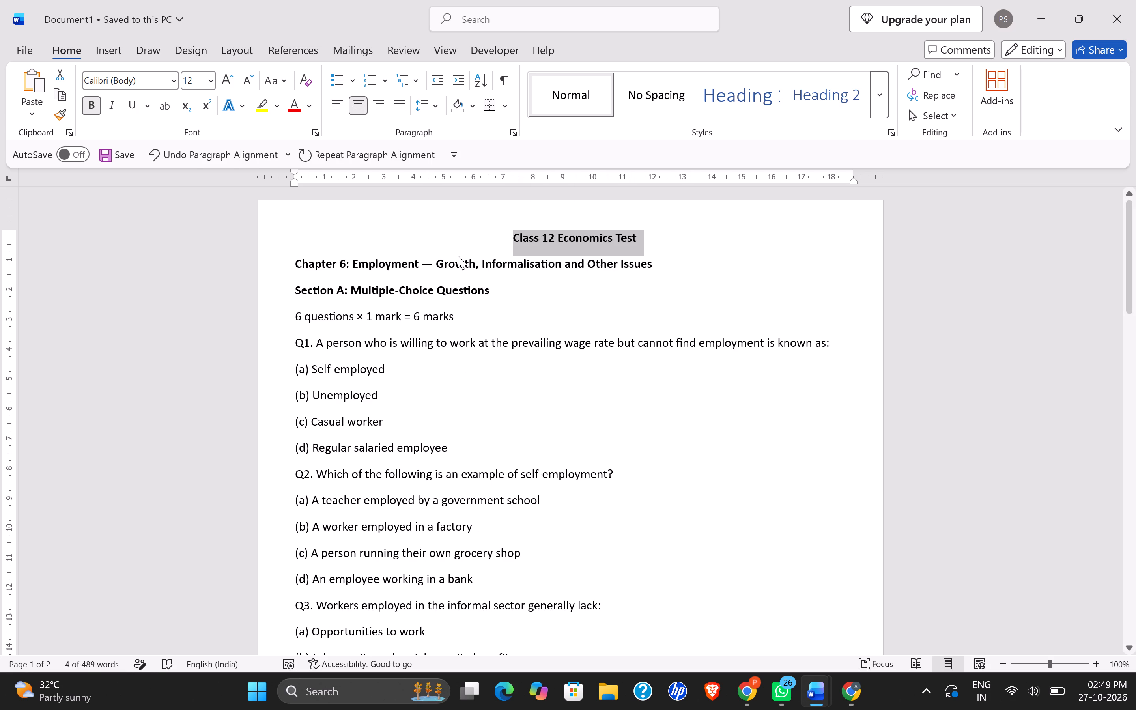
# Move "6 questions × 1 mark = 6 marks" onto the Section A heading line after a wide gap, and enclose it in parentheses.
pyautogui.click(295, 310)
pyautogui.press('BackSpace')
pyautogui.press('space')
pyautogui.press('space')
pyautogui.press('space')
pyautogui.press('space')
pyautogui.press('space')
pyautogui.press('space')
pyautogui.press('space')
pyautogui.press('space')
pyautogui.press('space')
pyautogui.press('space')
pyautogui.press('space')
pyautogui.press('space')
pyautogui.press('space')
pyautogui.press('space')
pyautogui.press('space')
pyautogui.press('space')
pyautogui.press('space')
pyautogui.press('space')
pyautogui.press('space')
pyautogui.press('space')
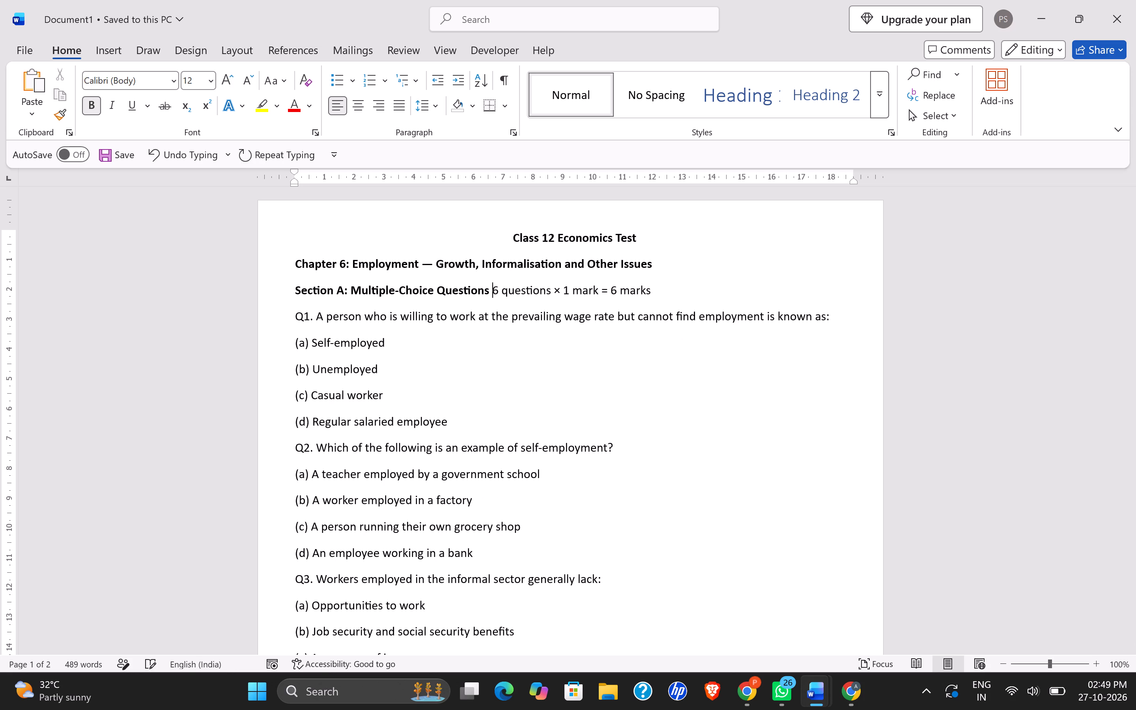
pyautogui.hotkey('shift', '(')
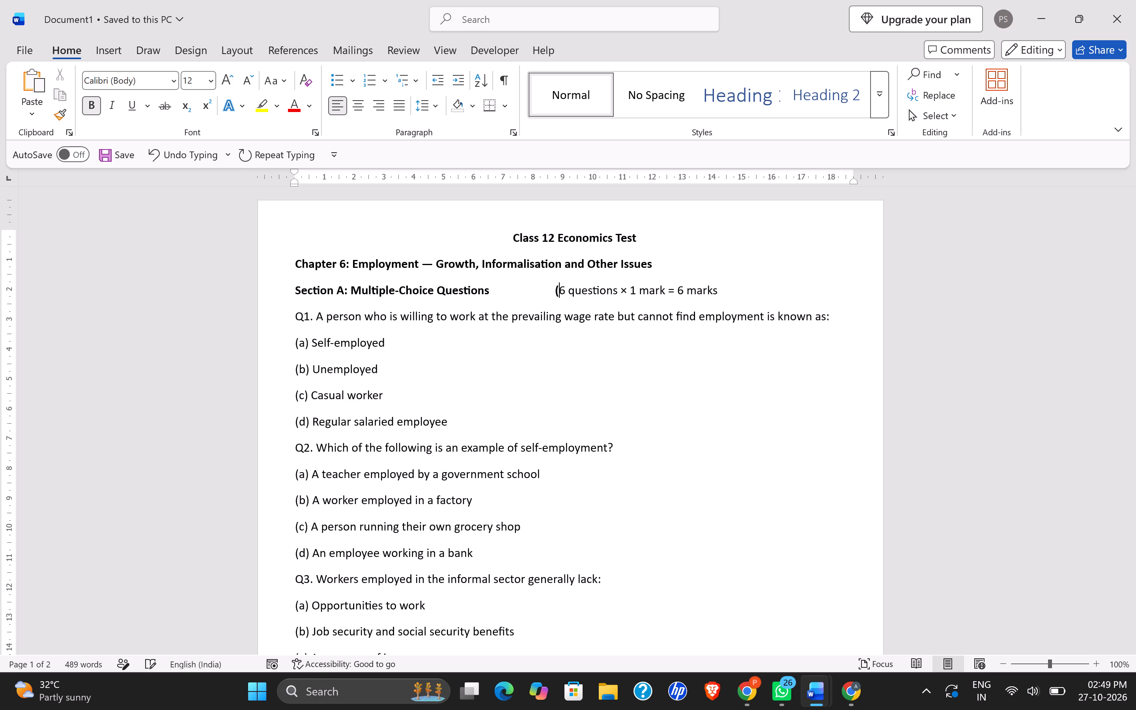
pyautogui.click(725, 287)
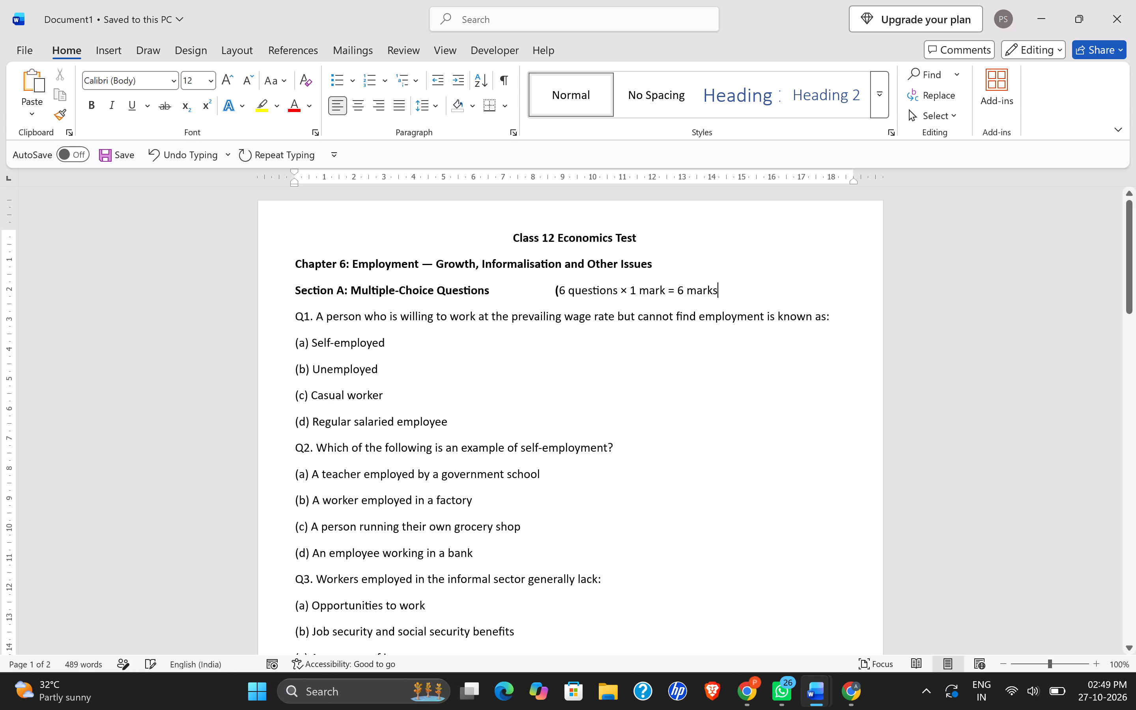
pyautogui.hotkey('shift', ')')
# Make the parenthesised marks text on the Section A heading line bold.
pyautogui.moveTo(543, 288); pyautogui.dragTo(773, 286)
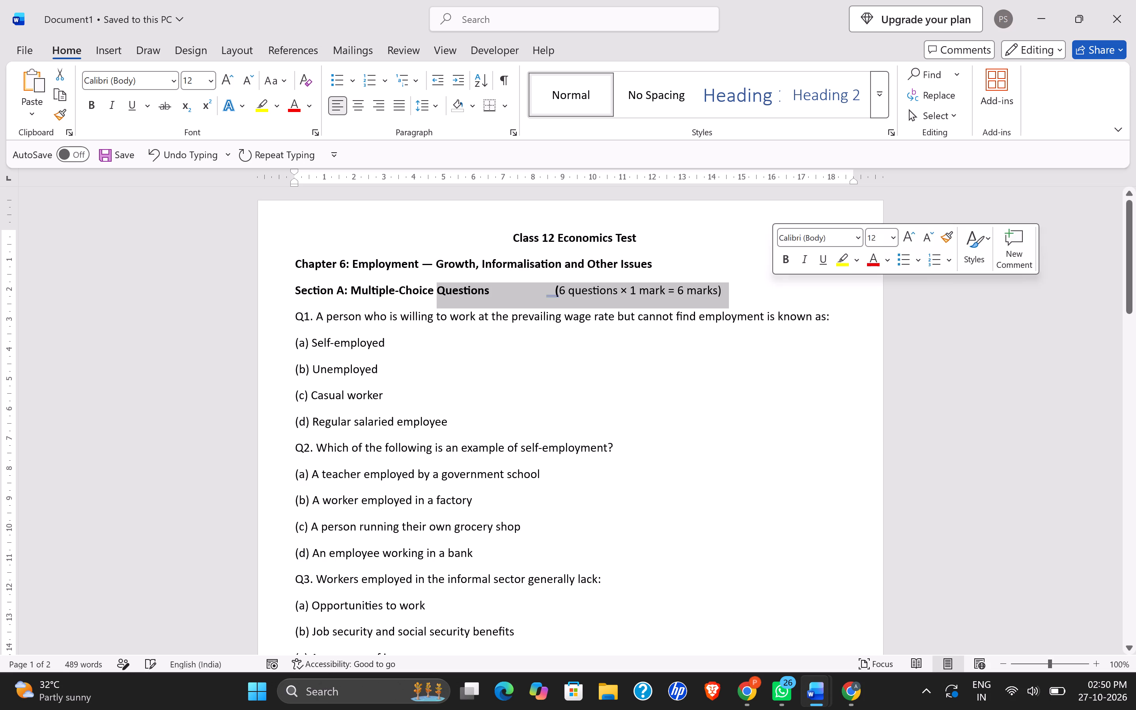
pyautogui.click(87, 105)
pyautogui.click(87, 105)
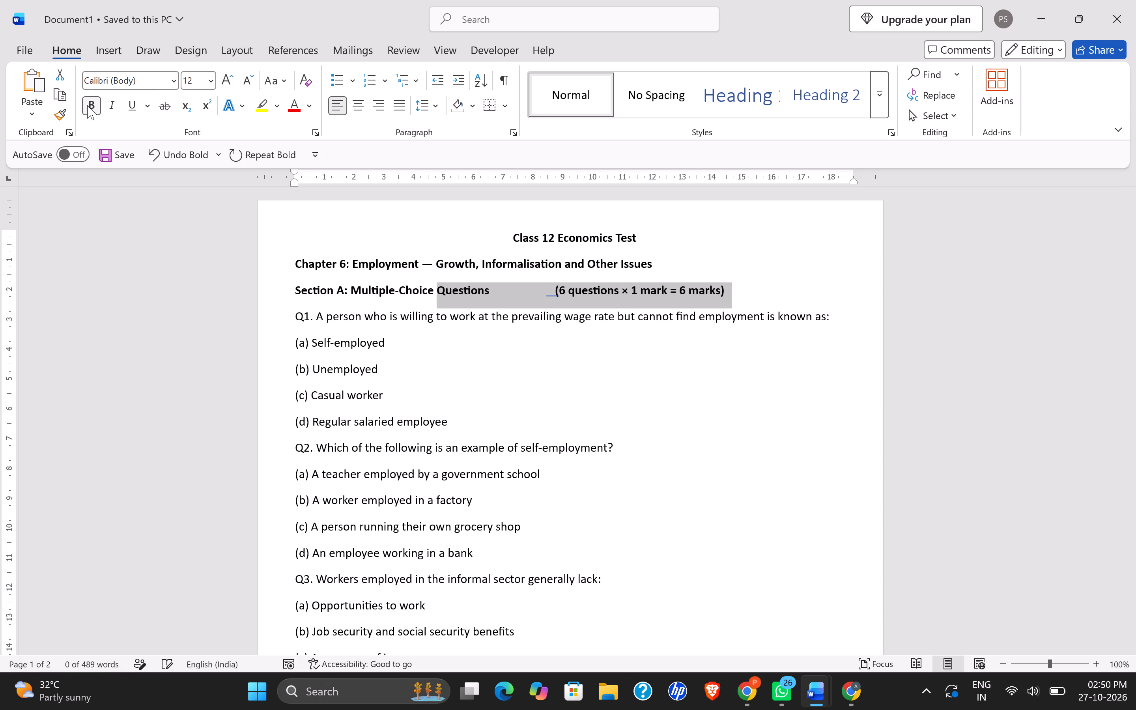
# Bring Q1 option (b) Unemployed up onto the line of option (a), separated by a wide gap of spaces.
pyautogui.click(299, 374)
pyautogui.press('Left')
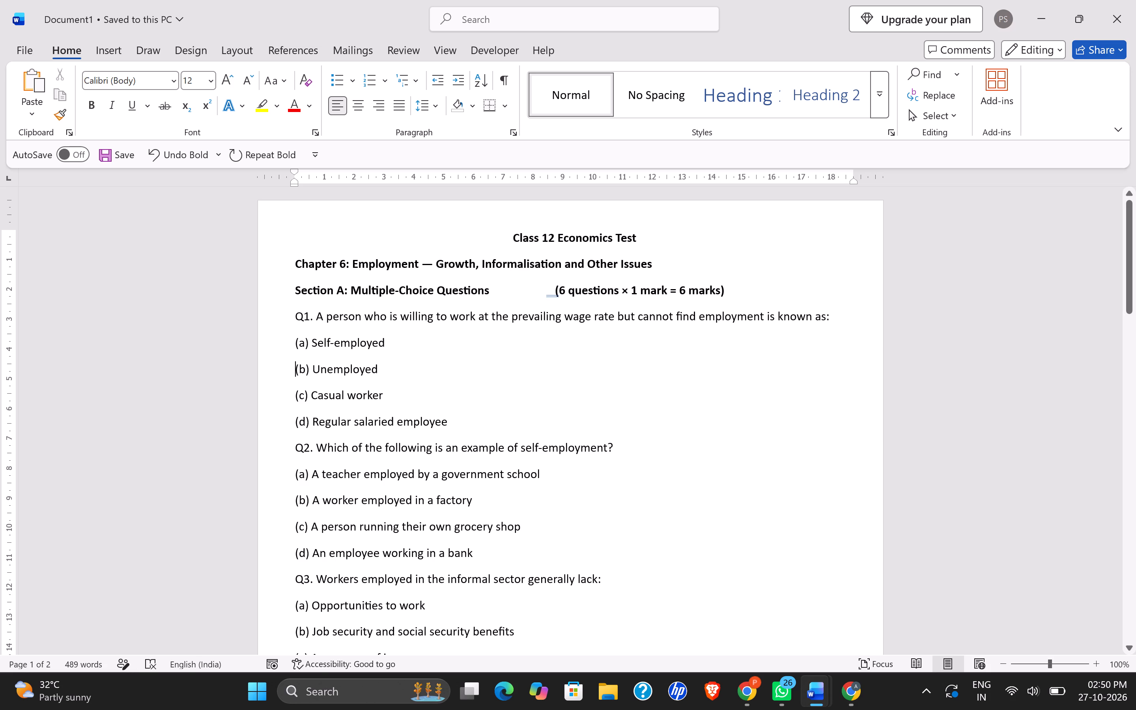
pyautogui.press('BackSpace')
pyautogui.press('space')
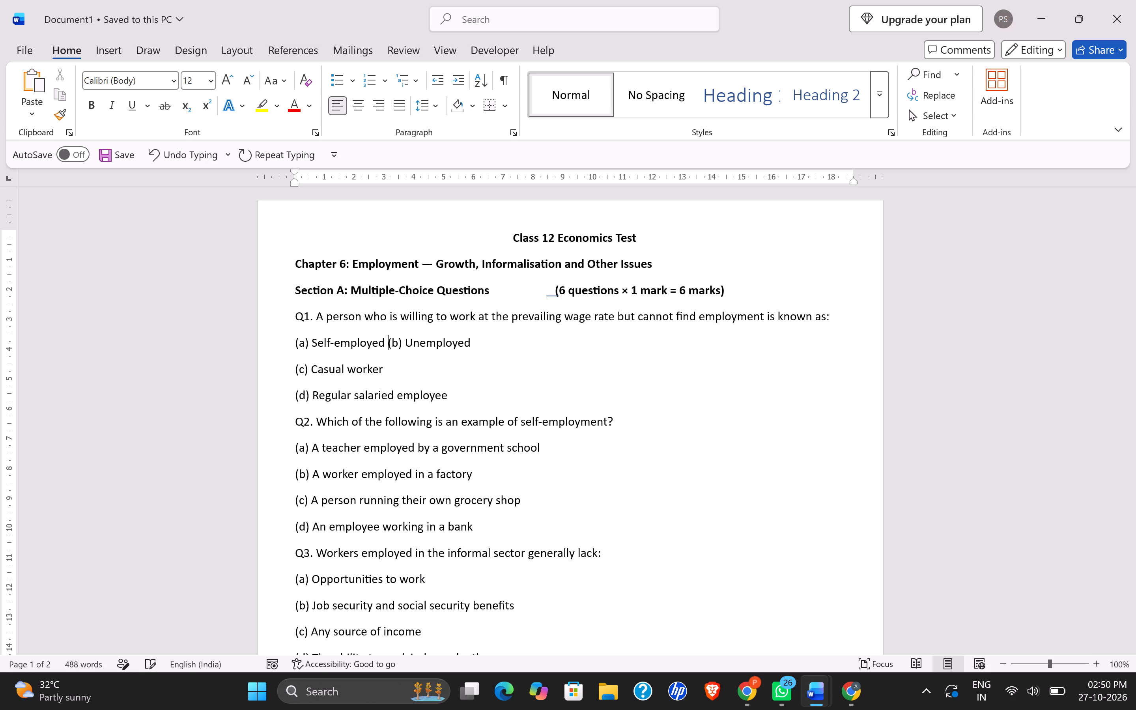
pyautogui.press('space')
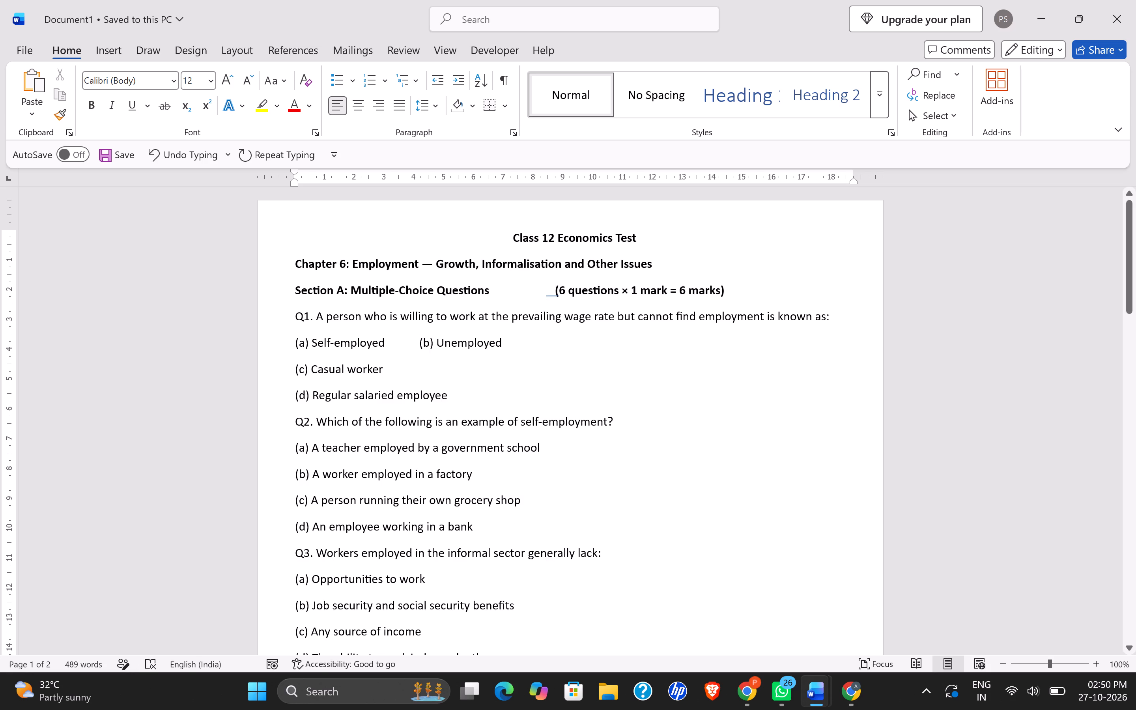
# Bring Q1 option (c) Casual worker up onto the same line after option (b), separated by a wide gap of spaces.
pyautogui.click(292, 366)
pyautogui.press('BackSpace')
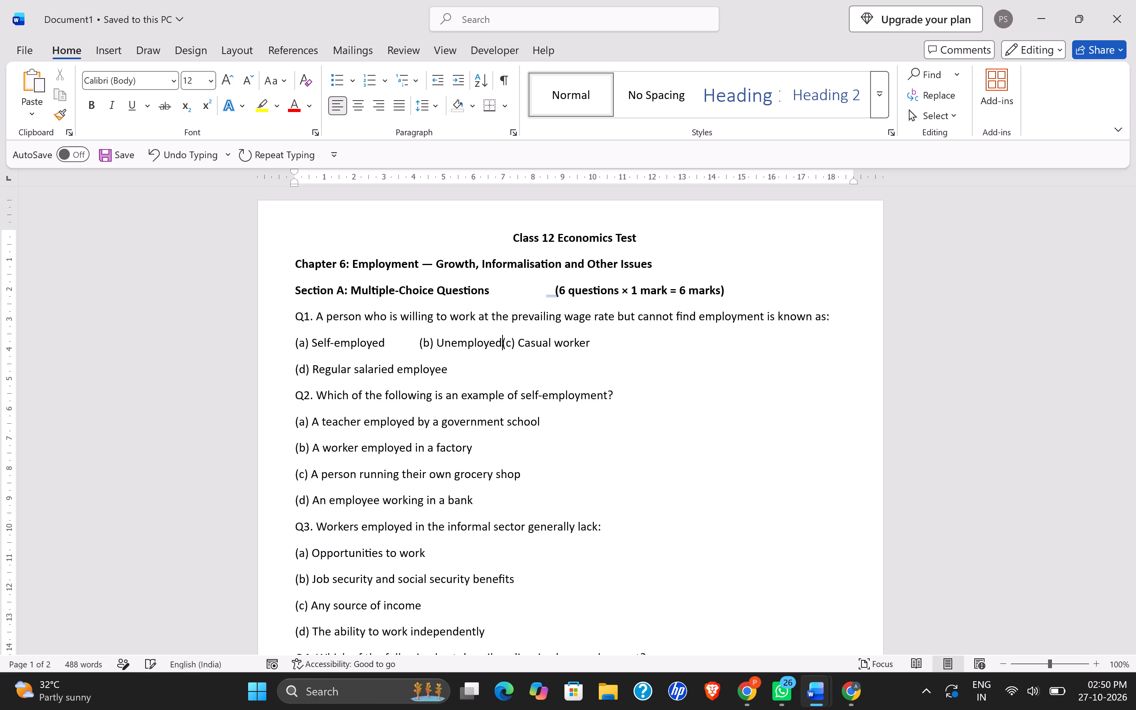
pyautogui.press('space')
pyautogui.press('space')
pyautogui.press('space')
pyautogui.press('space')
pyautogui.press('space')
pyautogui.press('space')
pyautogui.press('space')
pyautogui.press('space')
pyautogui.press('space')
pyautogui.press('space')
pyautogui.press('space')
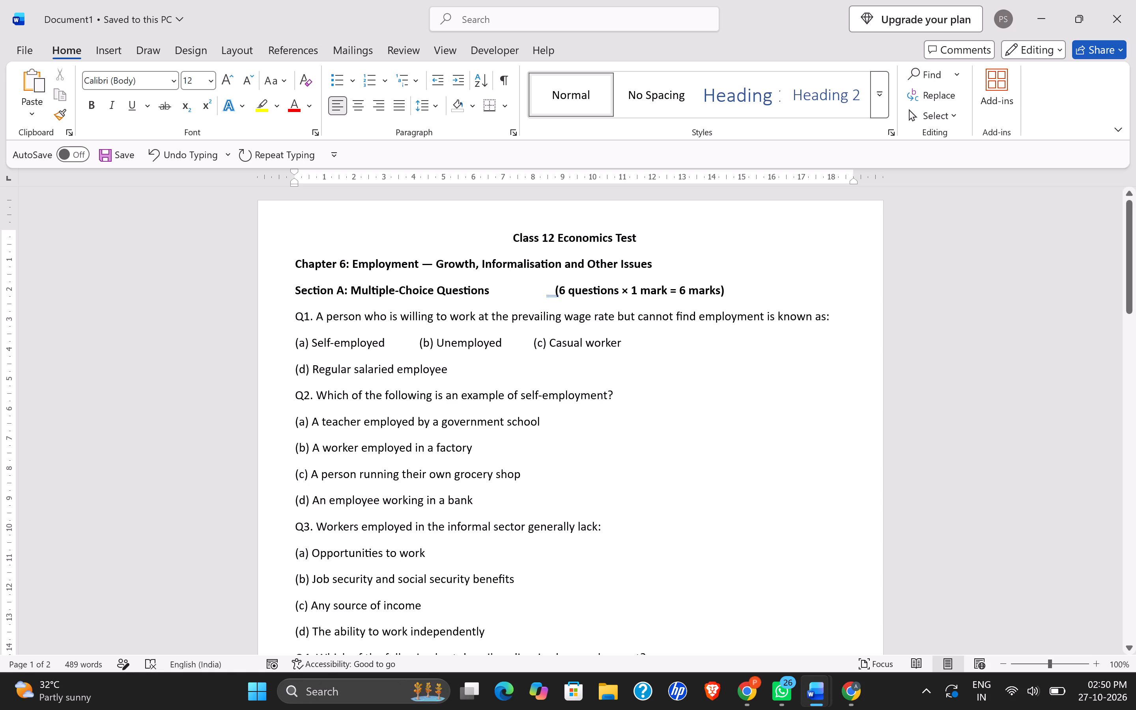
# Bring Q1 option (d) Regular salaried employee up onto the same line after option (c), separated by a gap of spaces.
pyautogui.click(290, 375)
pyautogui.press('BackSpace')
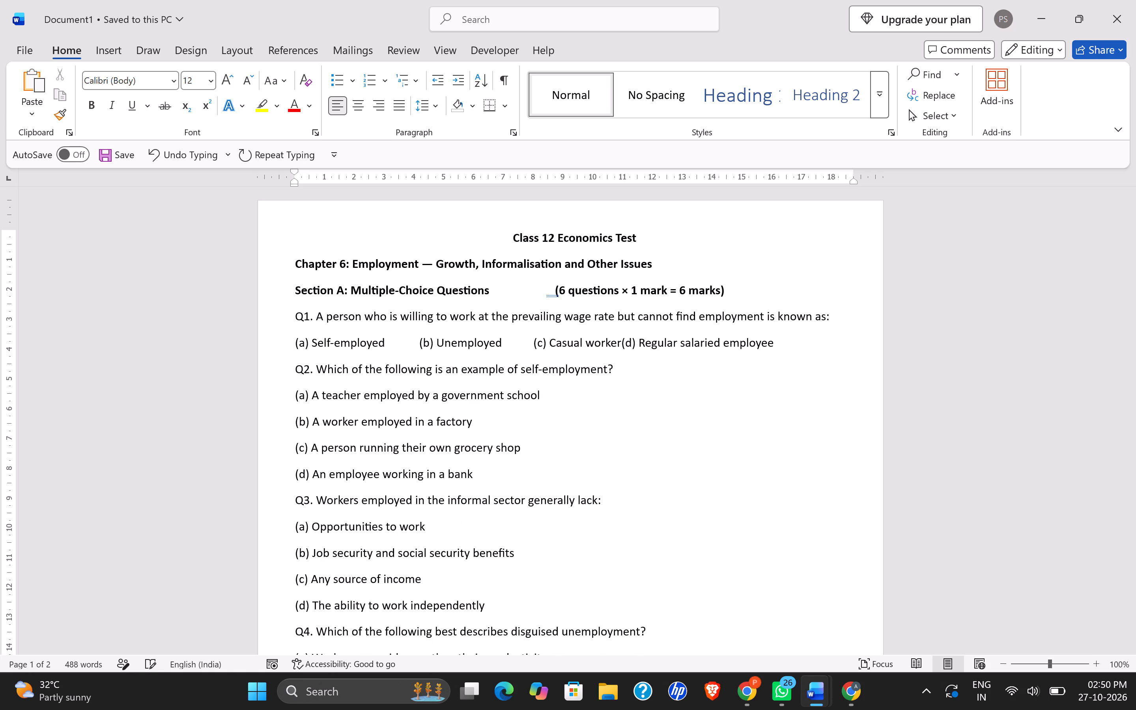
pyautogui.press('space')
pyautogui.press('space')
pyautogui.press('space')
pyautogui.press('space')
pyautogui.press('space')
pyautogui.press('space')
pyautogui.press('space')
pyautogui.press('space')
pyautogui.press('space')
pyautogui.press('space')
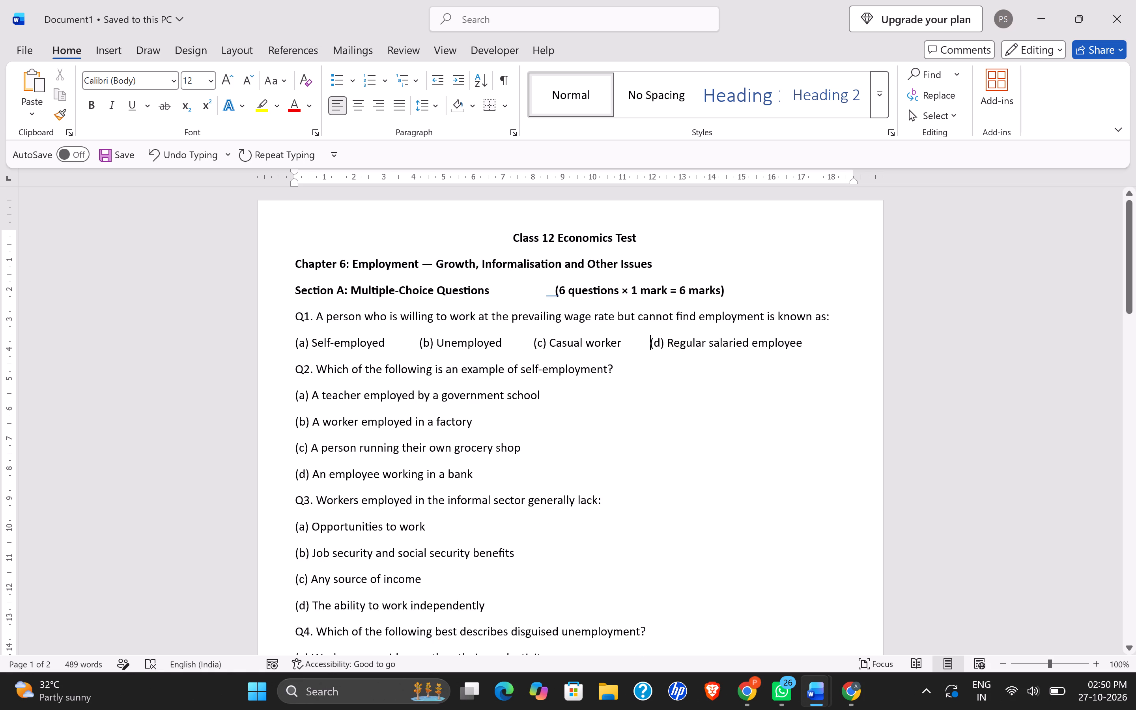
# Widen the gaps between the four Q1 options with extra spaces so they spread across the text width.
pyautogui.click(413, 344)
pyautogui.press('space')
pyautogui.press('space')
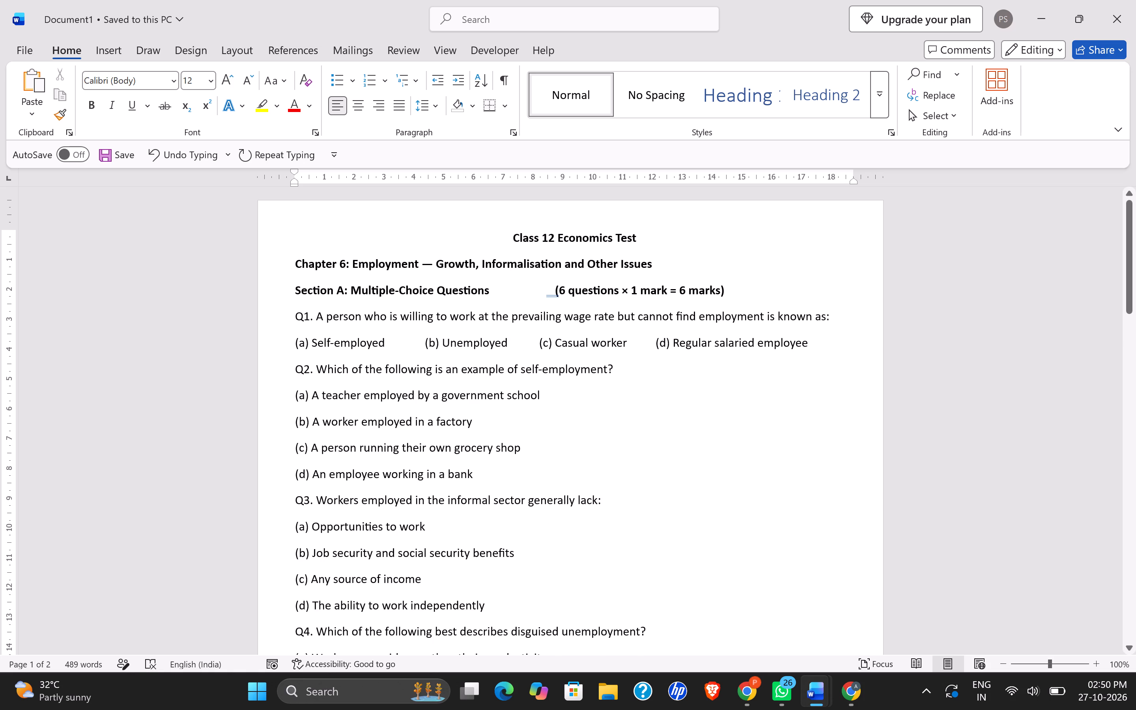
pyautogui.click(513, 345)
pyautogui.press('space')
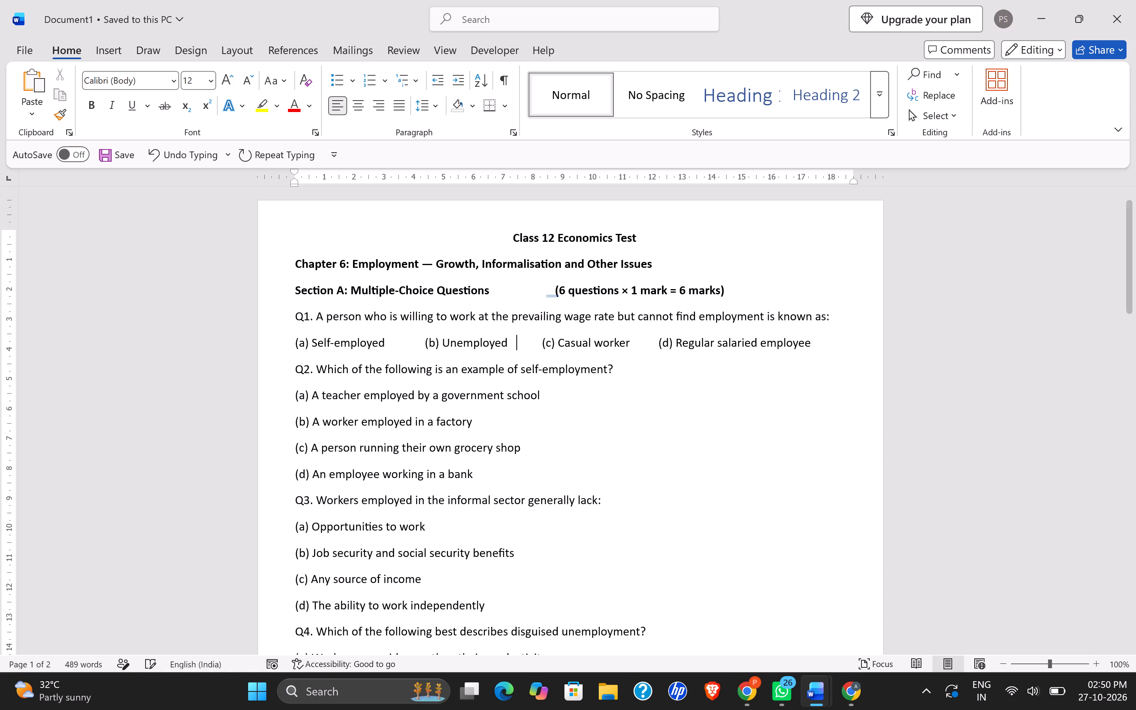
pyautogui.press('space')
pyautogui.press('space')
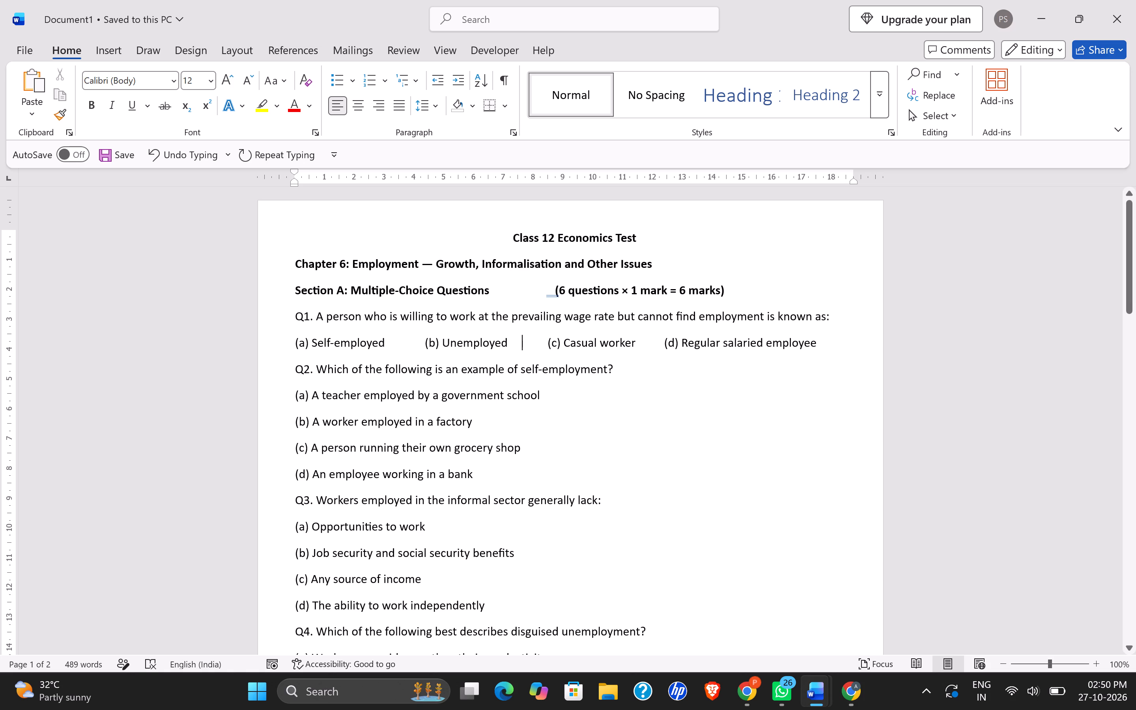
pyautogui.click(650, 352)
pyautogui.press('space')
pyautogui.press('space')
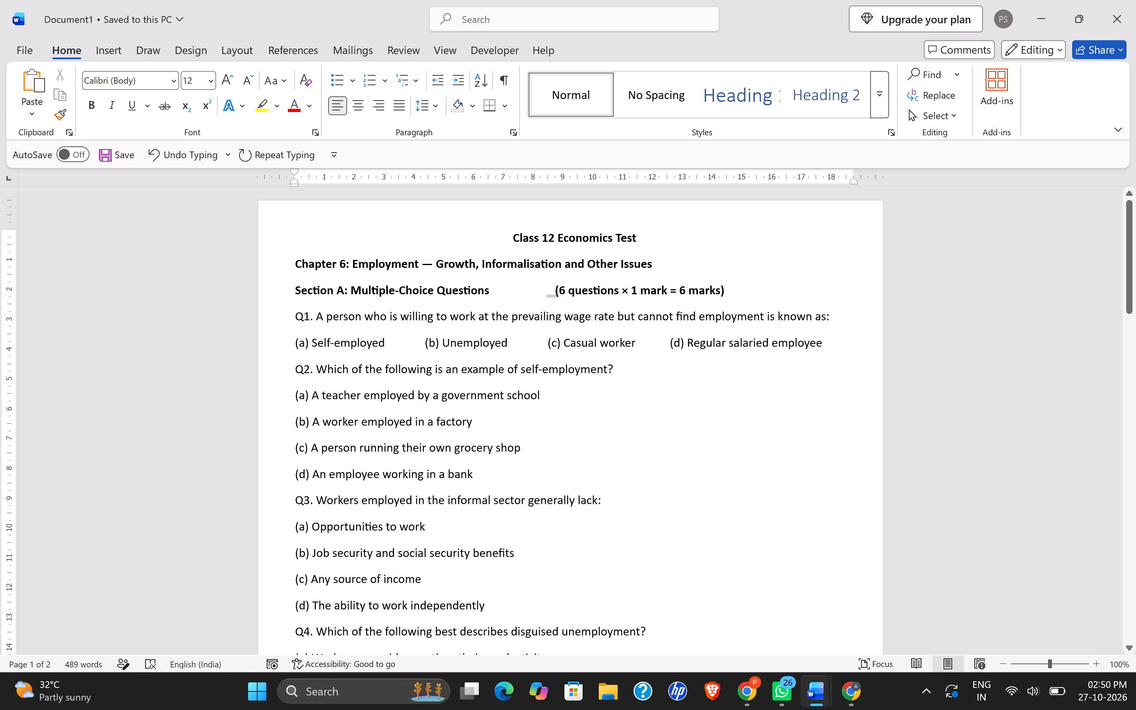
pyautogui.click(419, 342)
pyautogui.press('space')
pyautogui.press('space')
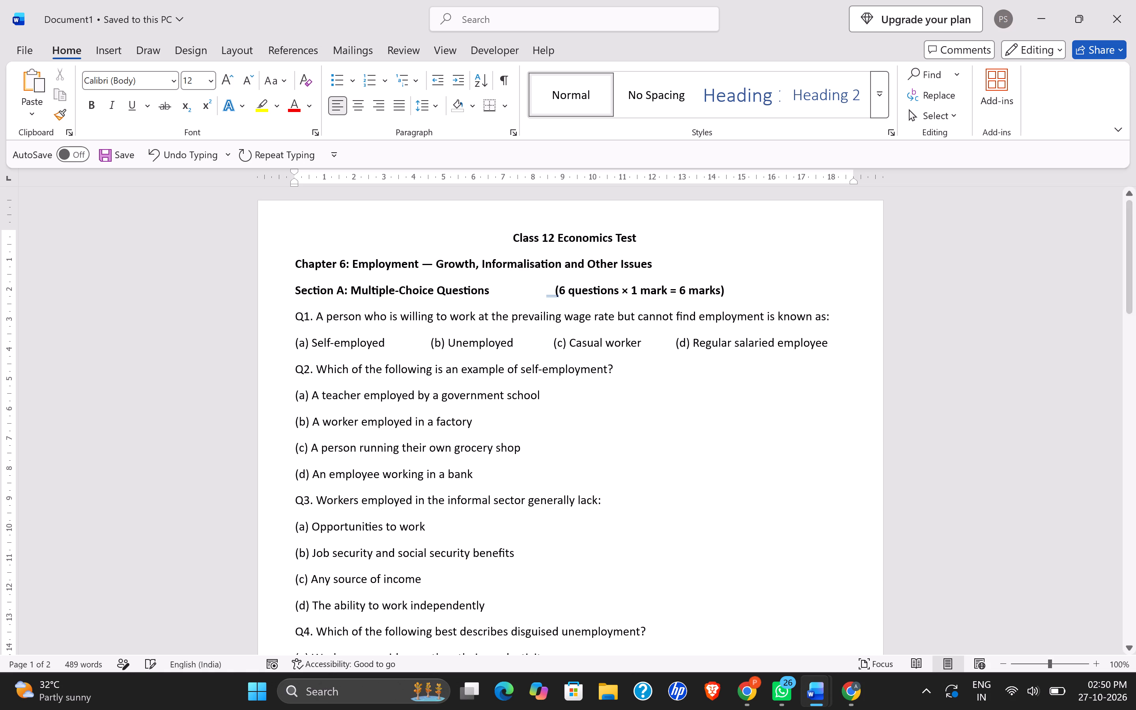
pyautogui.click(546, 349)
pyautogui.press('space')
pyautogui.press('space')
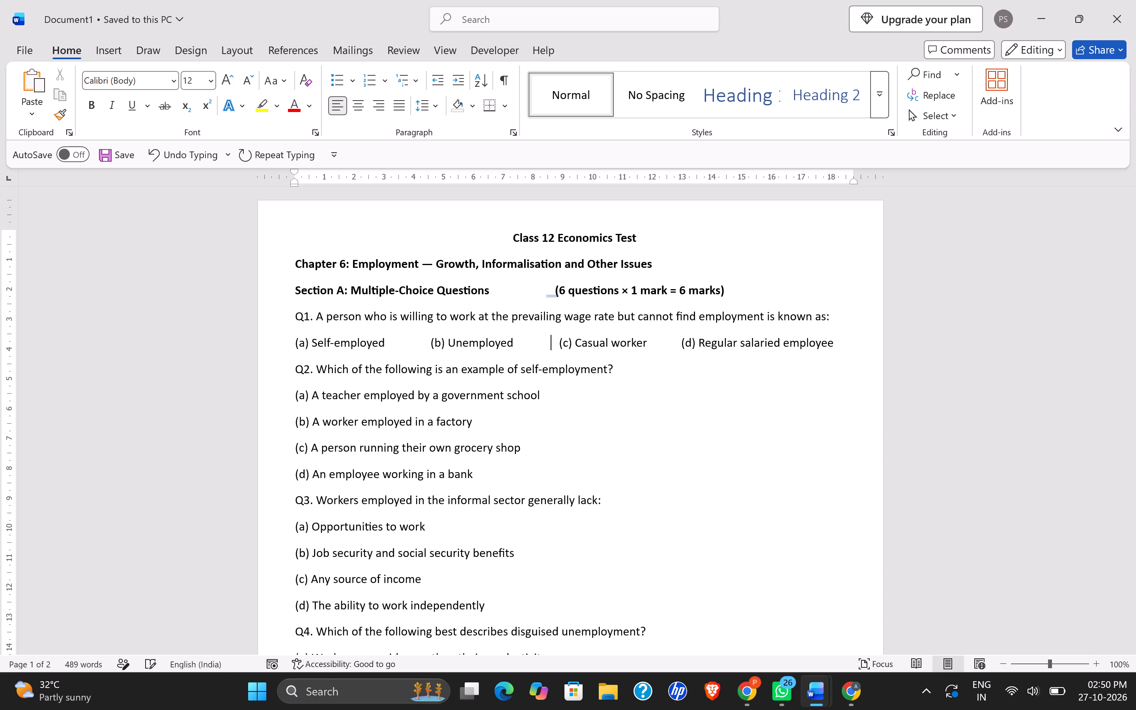
pyautogui.click(662, 348)
pyautogui.press('space')
pyautogui.press('space')
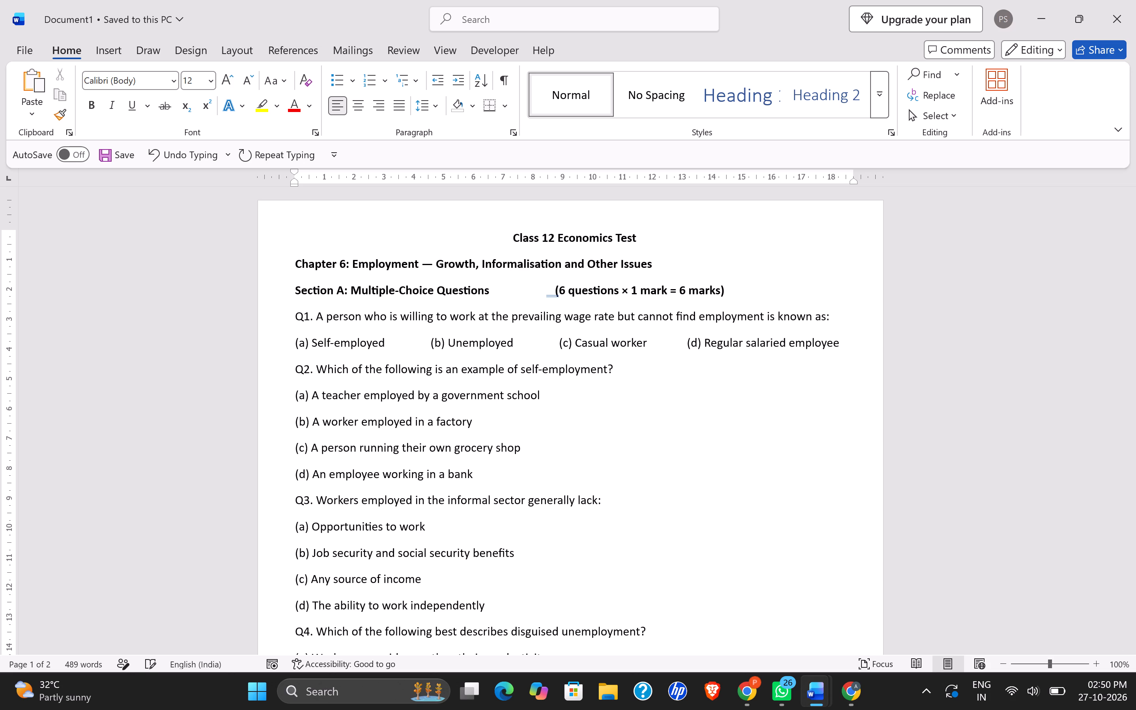
# Bring Q2 option (b) up onto the line of option (a), separated by a wide gap of spaces.
pyautogui.click(288, 427)
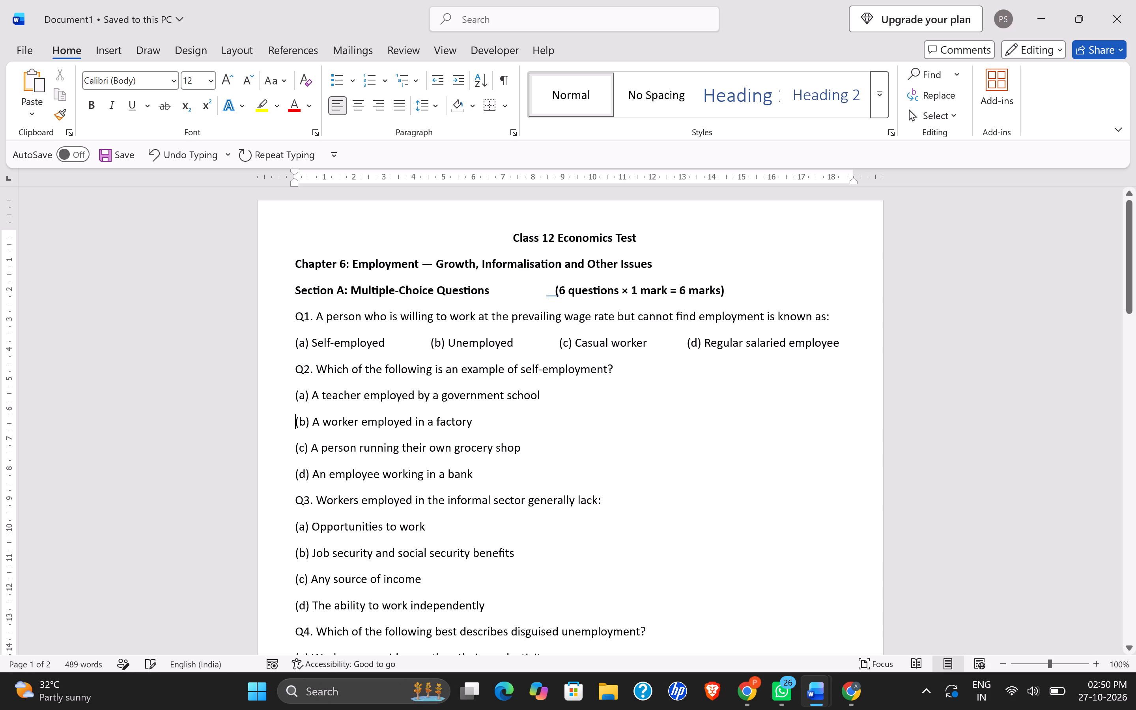
pyautogui.press('BackSpace')
pyautogui.press('space')
pyautogui.press('space')
pyautogui.press('space')
pyautogui.press('space')
pyautogui.press('space')
pyautogui.press('space')
pyautogui.press('space')
pyautogui.press('space')
pyautogui.press('space')
pyautogui.press('space')
pyautogui.press('space')
pyautogui.press('space')
pyautogui.press('space')
pyautogui.press('space')
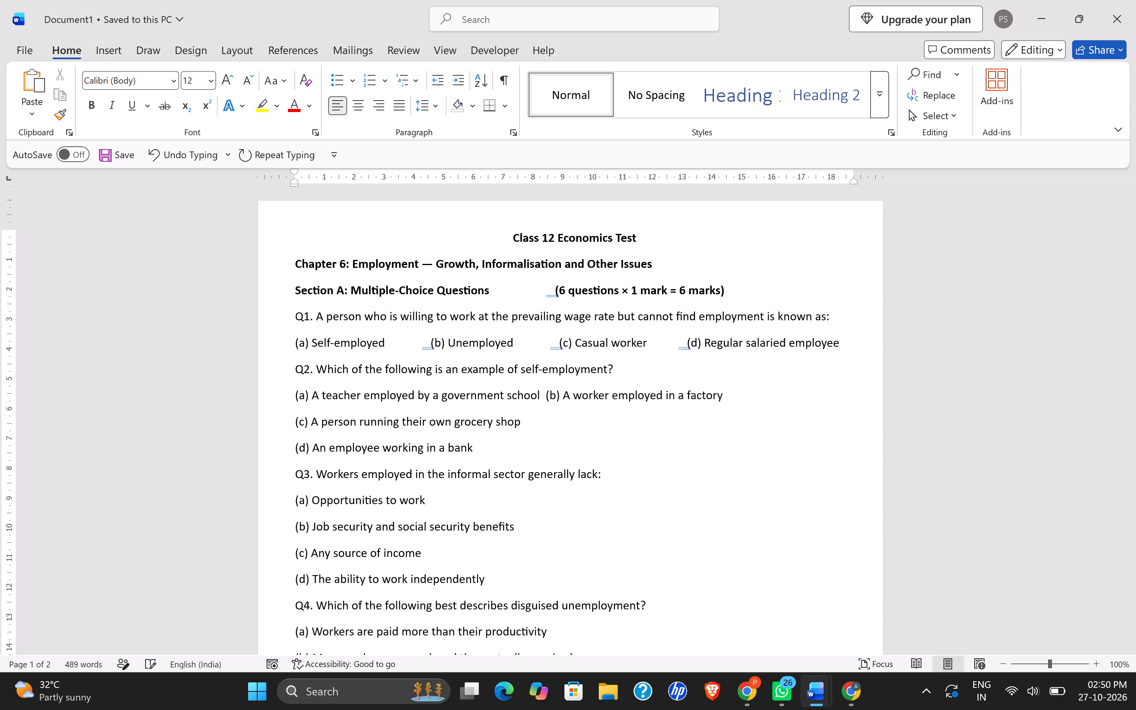
# Bring Q2 option (d) up onto the line of option (c), spaced so it aligns beneath option (b).
pyautogui.click(292, 455)
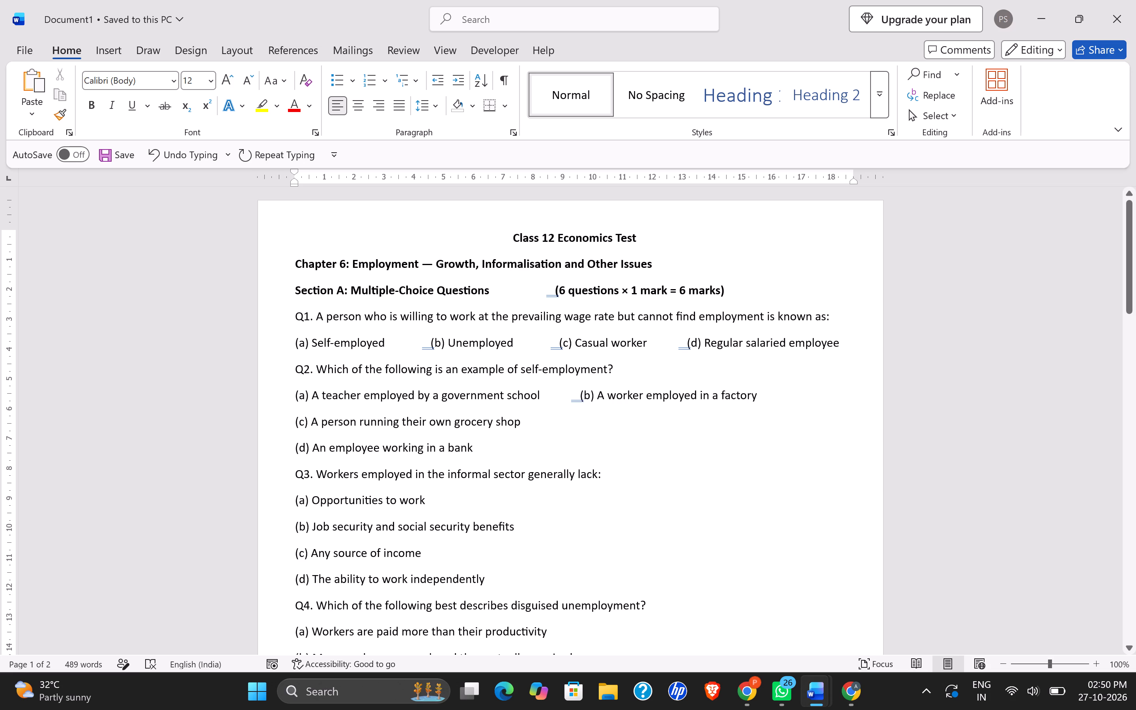
pyautogui.press('BackSpace')
pyautogui.press('space')
pyautogui.press('space')
pyautogui.press('space')
pyautogui.press('space')
pyautogui.press('space')
pyautogui.press('space')
pyautogui.press('space')
pyautogui.press('space')
pyautogui.press('space')
pyautogui.press('space')
pyautogui.press('space')
pyautogui.press('space')
pyautogui.press('space')
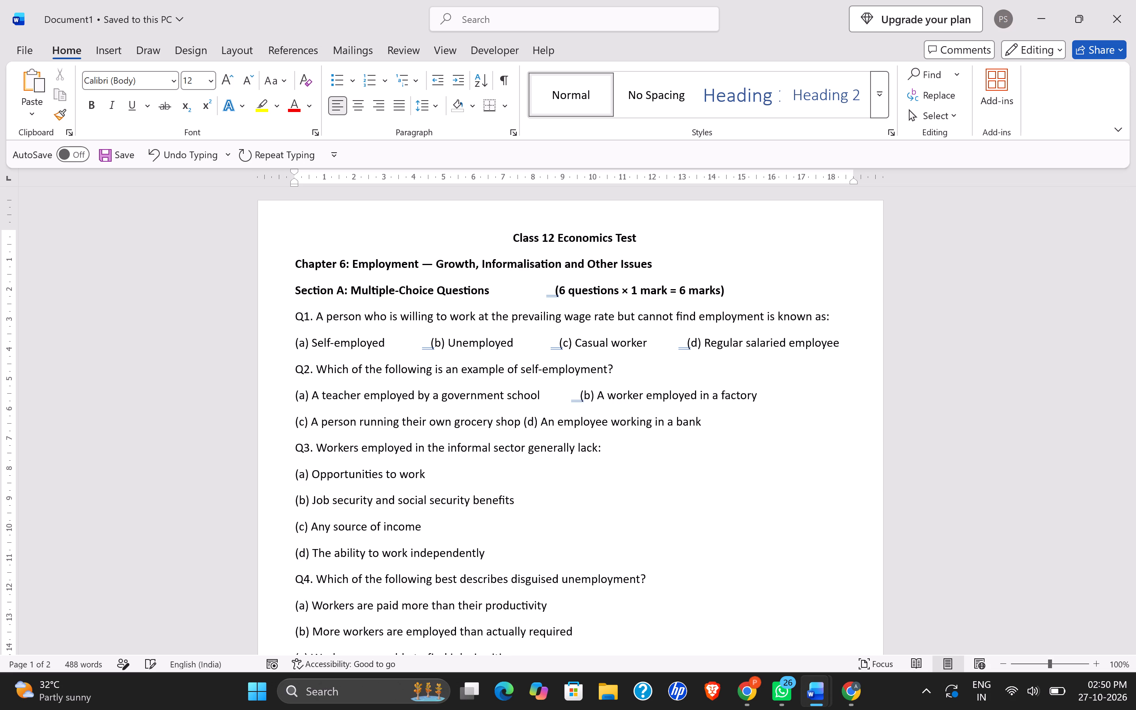
pyautogui.press('space')
pyautogui.press('space')
pyautogui.press('space')
pyautogui.press('space')
pyautogui.press('space')
pyautogui.press('space')
pyautogui.press('space')
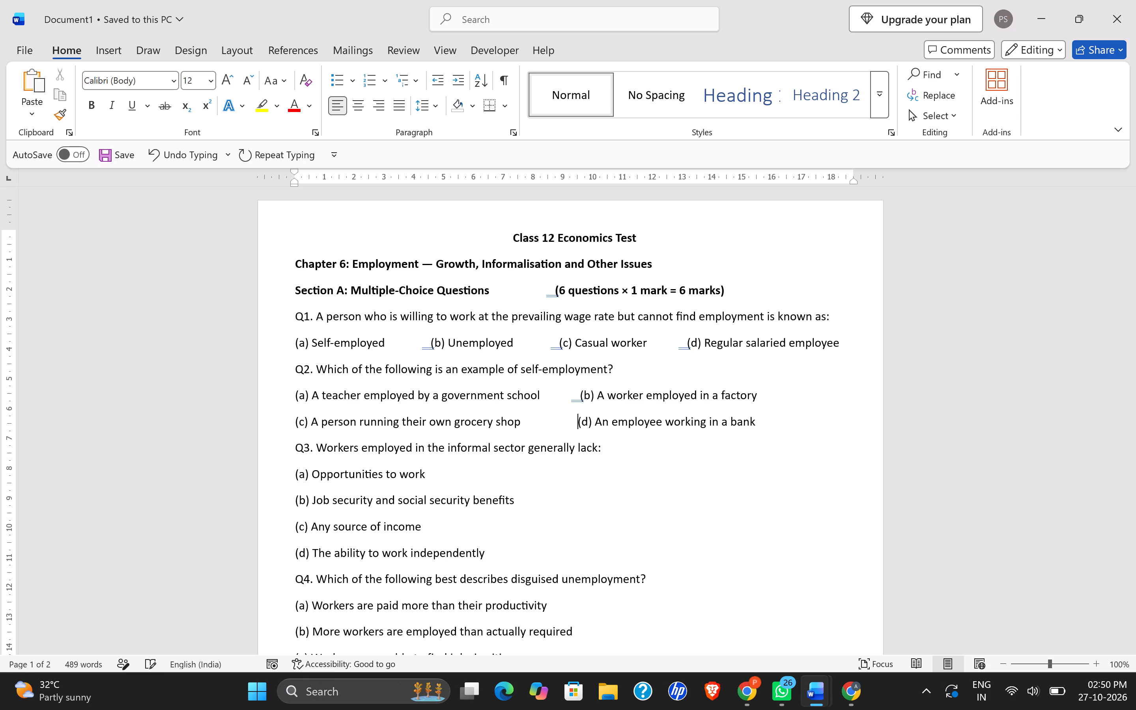
pyautogui.press('space')
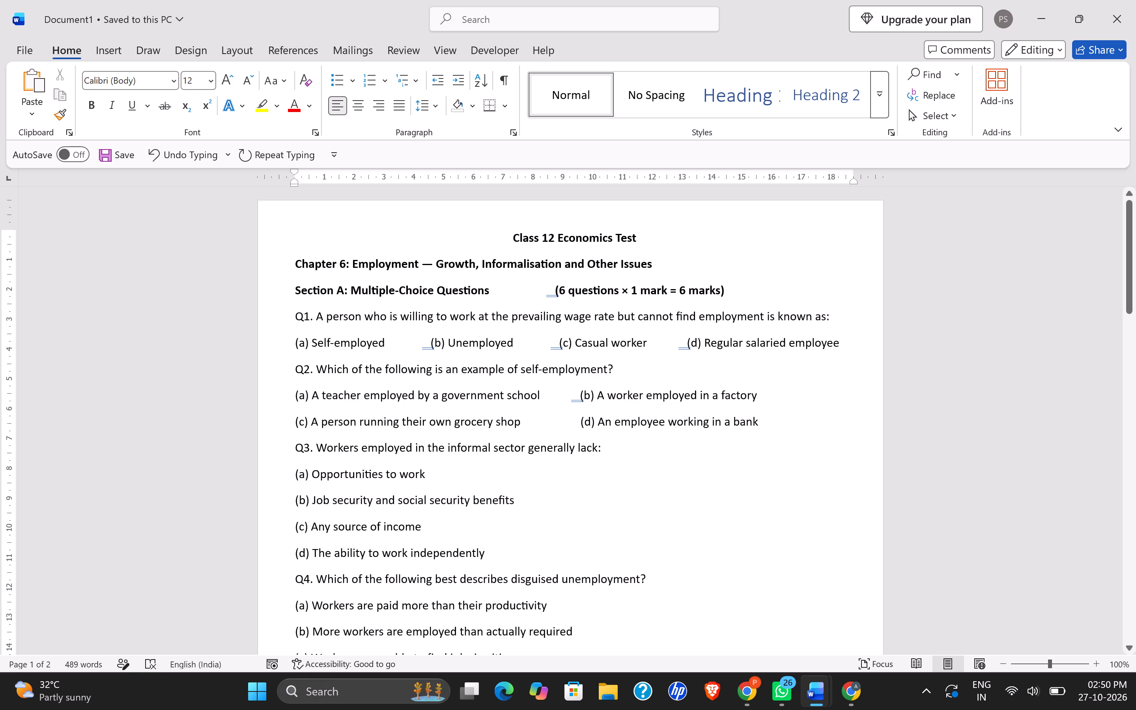
# Bring Q3 option (b) up onto the line of option (a), separated by a wide gap of spaces.
pyautogui.click(294, 499)
pyautogui.press('BackSpace')
pyautogui.press('space')
pyautogui.press('space')
pyautogui.press('space')
pyautogui.press('space')
pyautogui.press('space')
pyautogui.press('space')
pyautogui.press('space')
pyautogui.press('space')
pyautogui.press('space')
pyautogui.press('space')
pyautogui.press('space')
pyautogui.press('space')
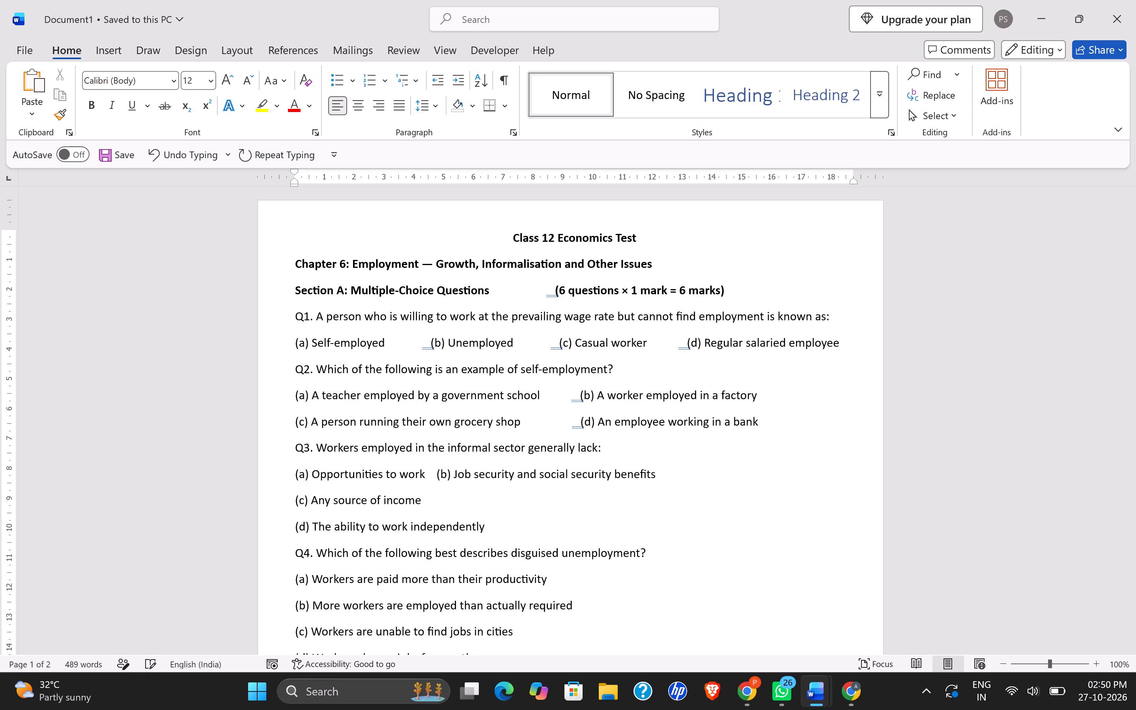
pyautogui.press('space')
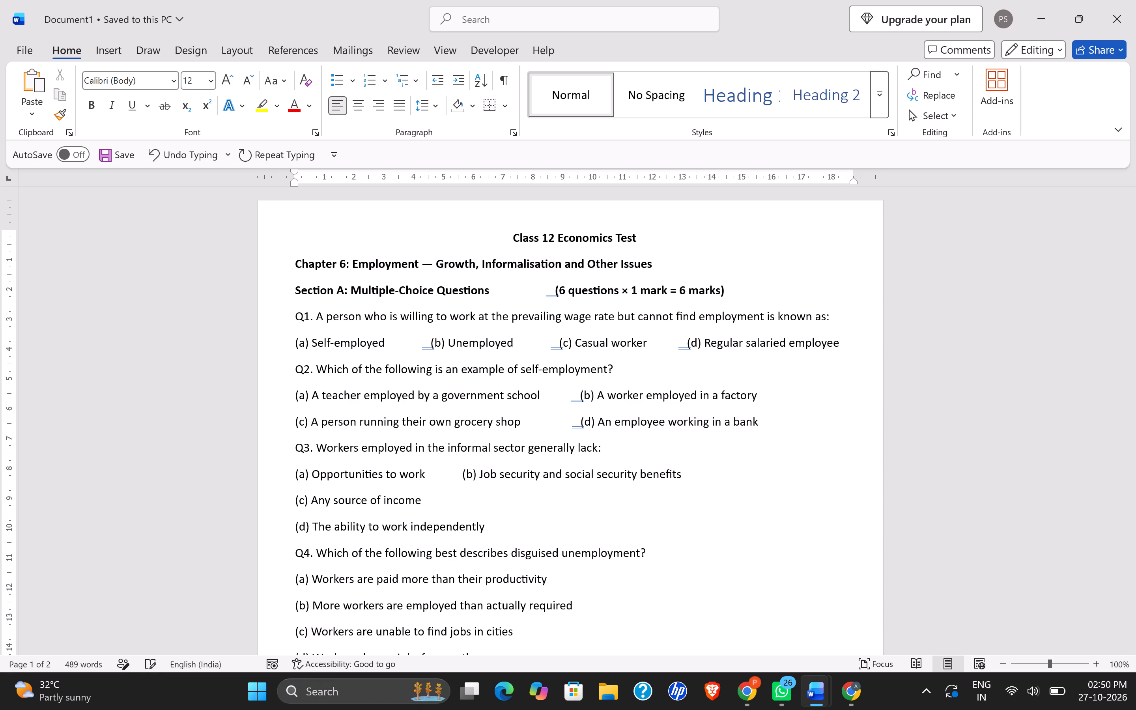
# Bring Q3 option (d) up onto the line of option (c), spaced so it aligns beneath option (b).
pyautogui.click(290, 528)
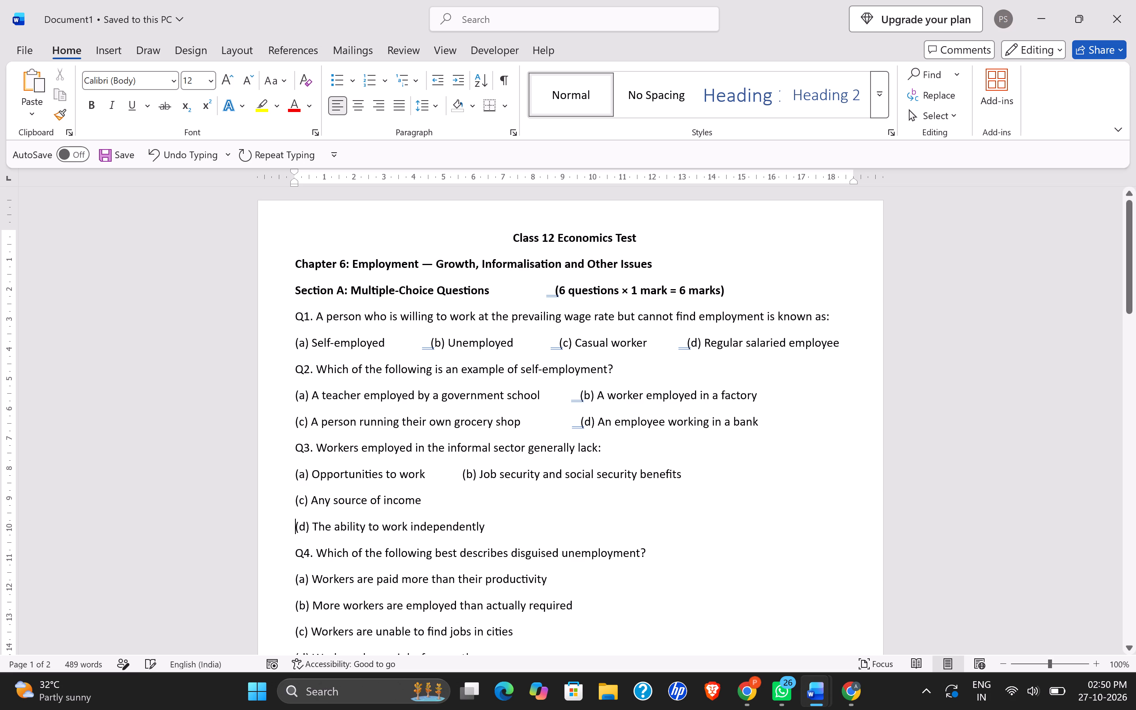
pyautogui.press('BackSpace')
pyautogui.press('space')
pyautogui.press('space')
pyautogui.press('space')
pyautogui.press('space')
pyautogui.press('space')
pyautogui.press('space')
pyautogui.press('space')
pyautogui.press('space')
pyautogui.press('space')
pyautogui.press('space')
pyautogui.press('space')
pyautogui.press('space')
pyautogui.press('space')
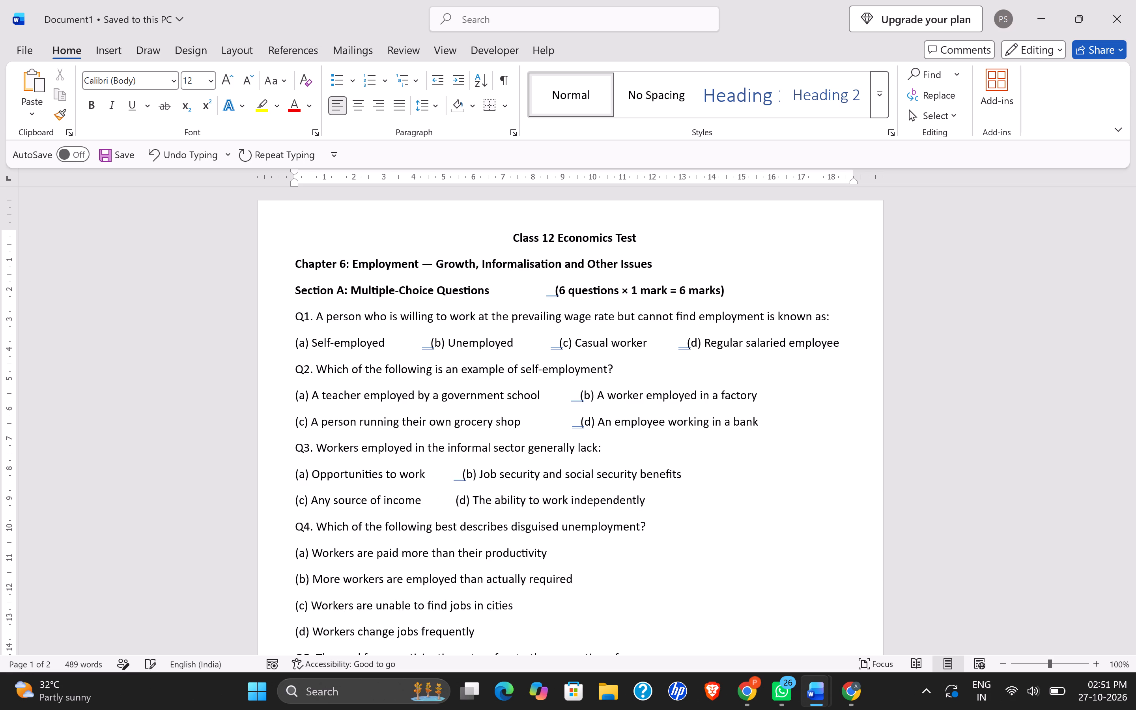
pyautogui.press('space')
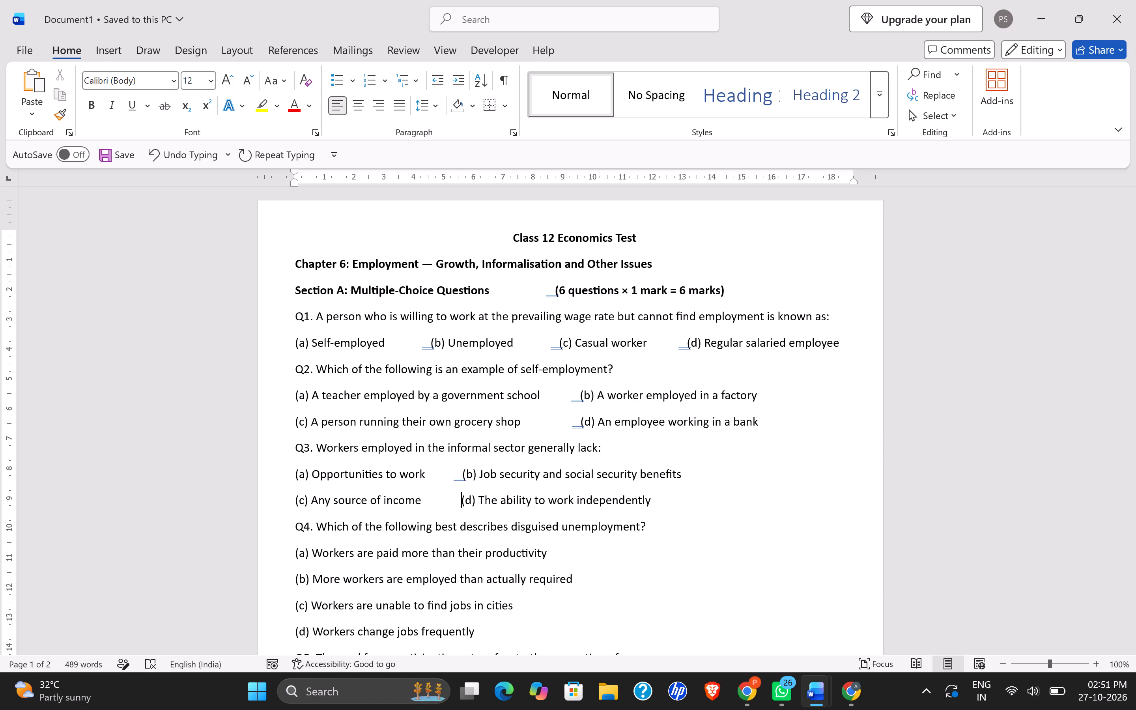
# Bring Q4 option (b) up onto the line of option (a), separated by a short gap of spaces.
pyautogui.click(295, 585)
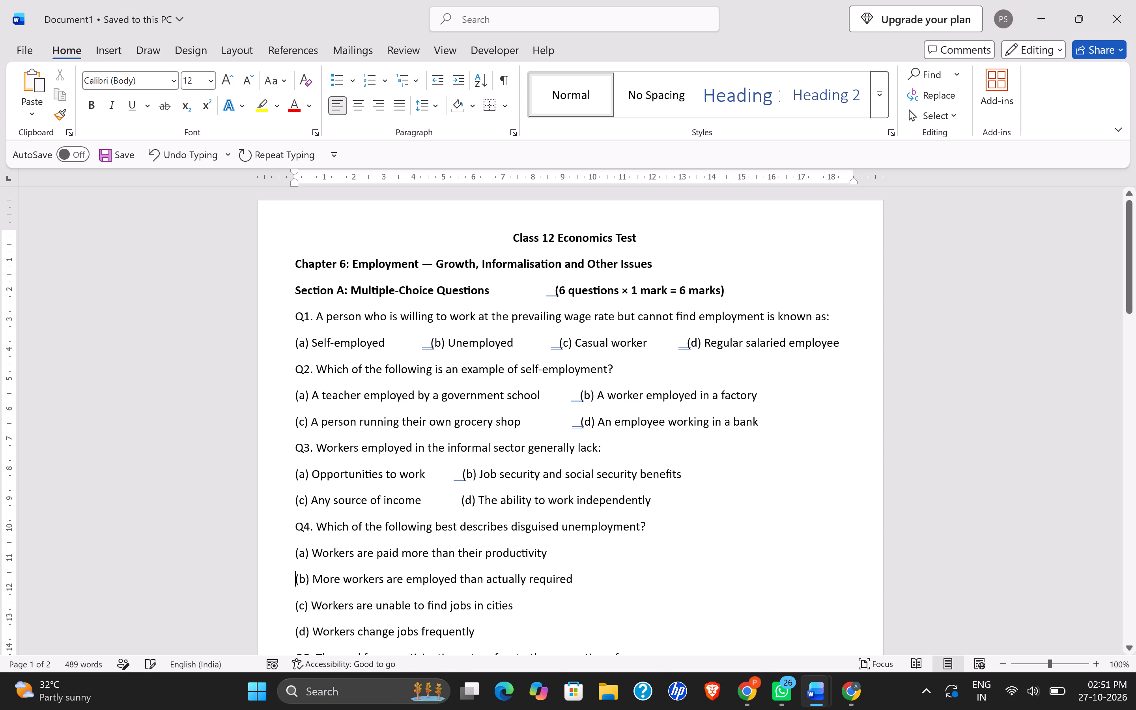
pyautogui.press('BackSpace')
pyautogui.press('space')
pyautogui.press('space')
pyautogui.press('space')
pyautogui.press('space')
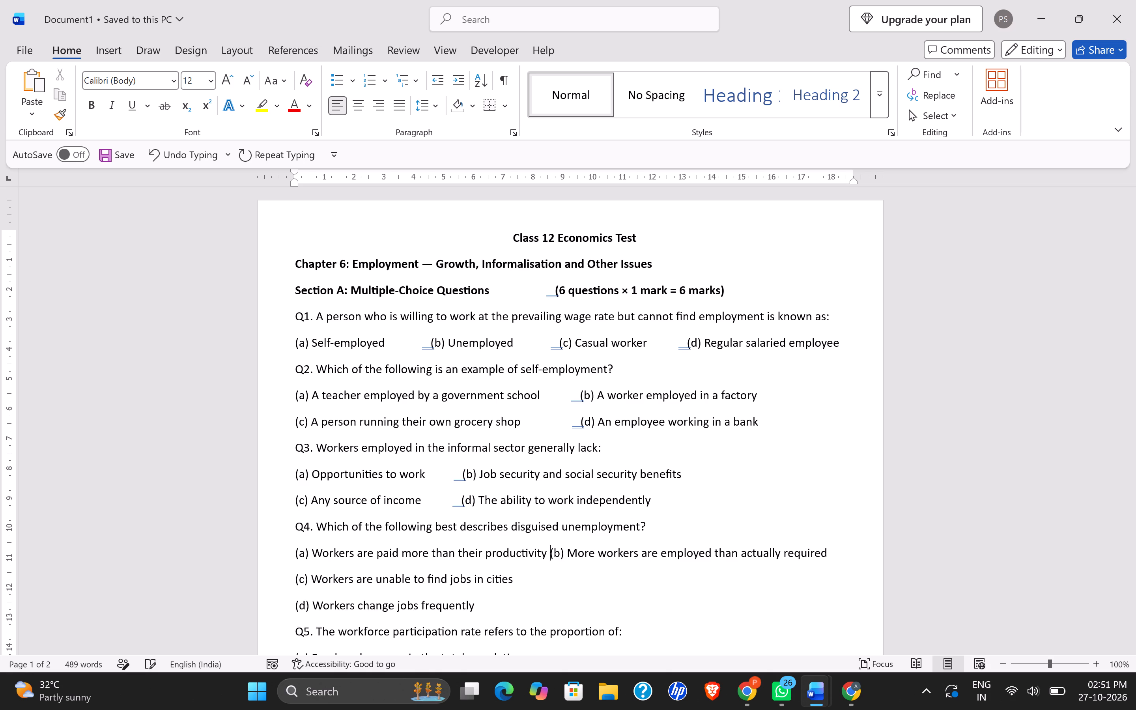
pyautogui.press('space')
pyautogui.press('space')
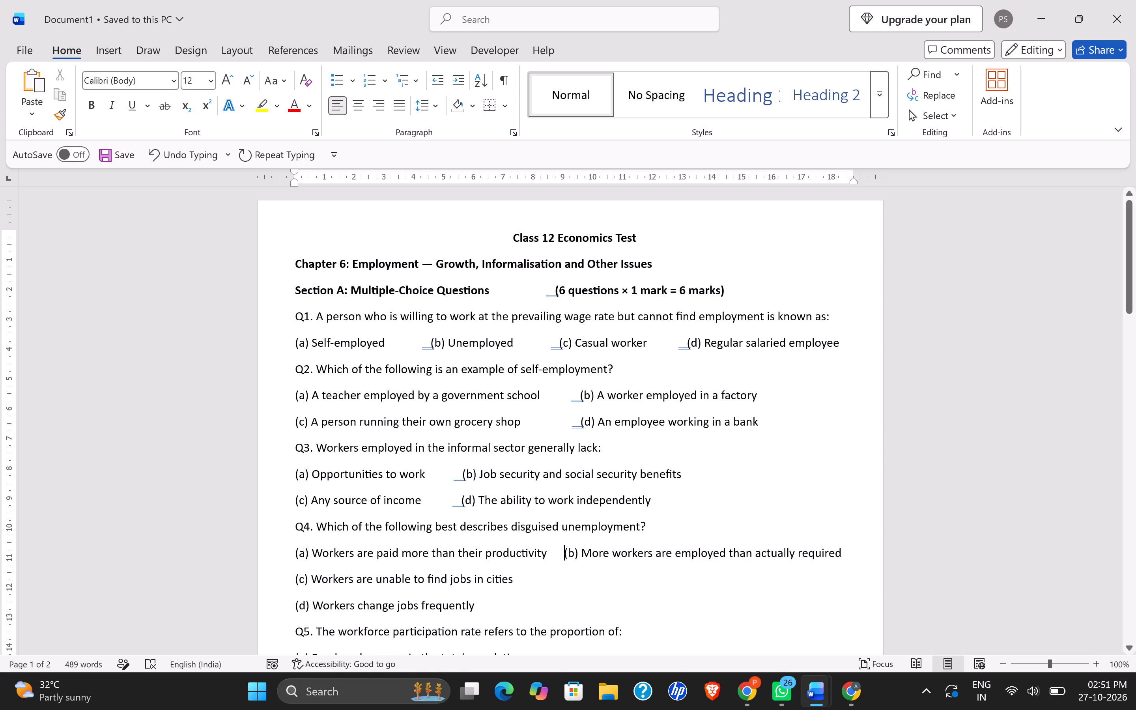
# Bring Q4 option (d) up onto the line of option (c), spaced so it aligns beneath option (b).
pyautogui.click(291, 609)
pyautogui.press('BackSpace')
pyautogui.press('space')
pyautogui.press('space')
pyautogui.press('space')
pyautogui.press('space')
pyautogui.press('space')
pyautogui.press('space')
pyautogui.press('space')
pyautogui.press('space')
pyautogui.press('space')
pyautogui.press('space')
pyautogui.press('space')
pyautogui.press('space')
pyautogui.press('space')
pyautogui.press('space')
pyautogui.press('space')
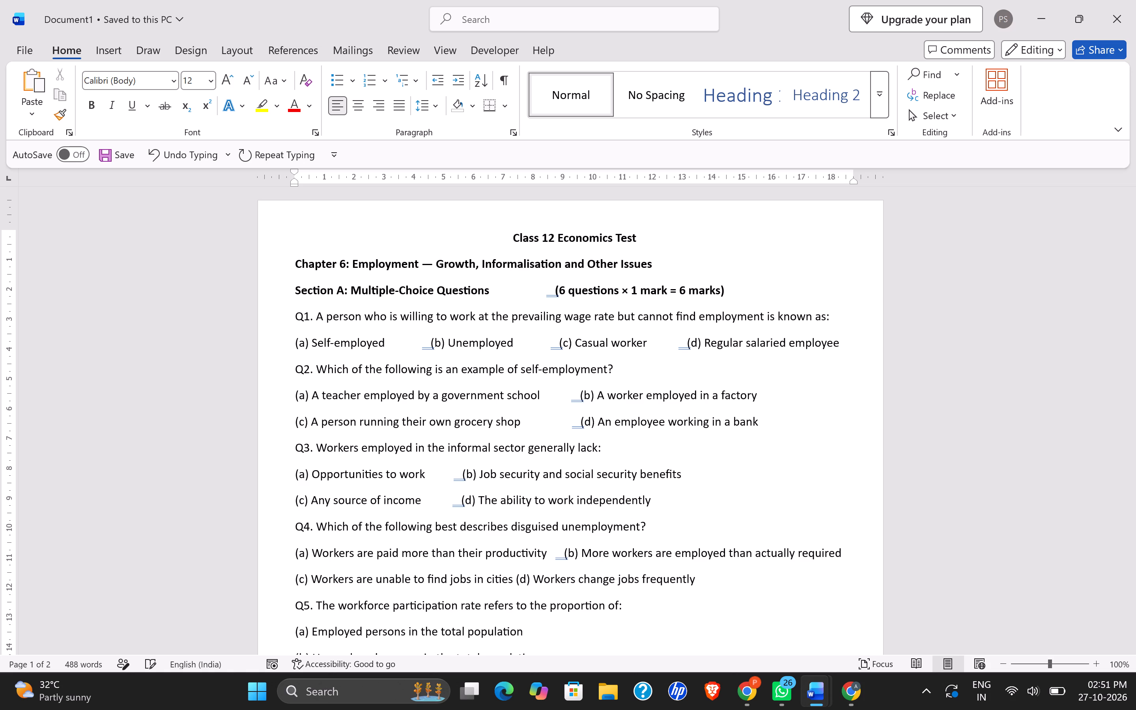
pyautogui.press('space')
pyautogui.press('space')
pyautogui.press('space')
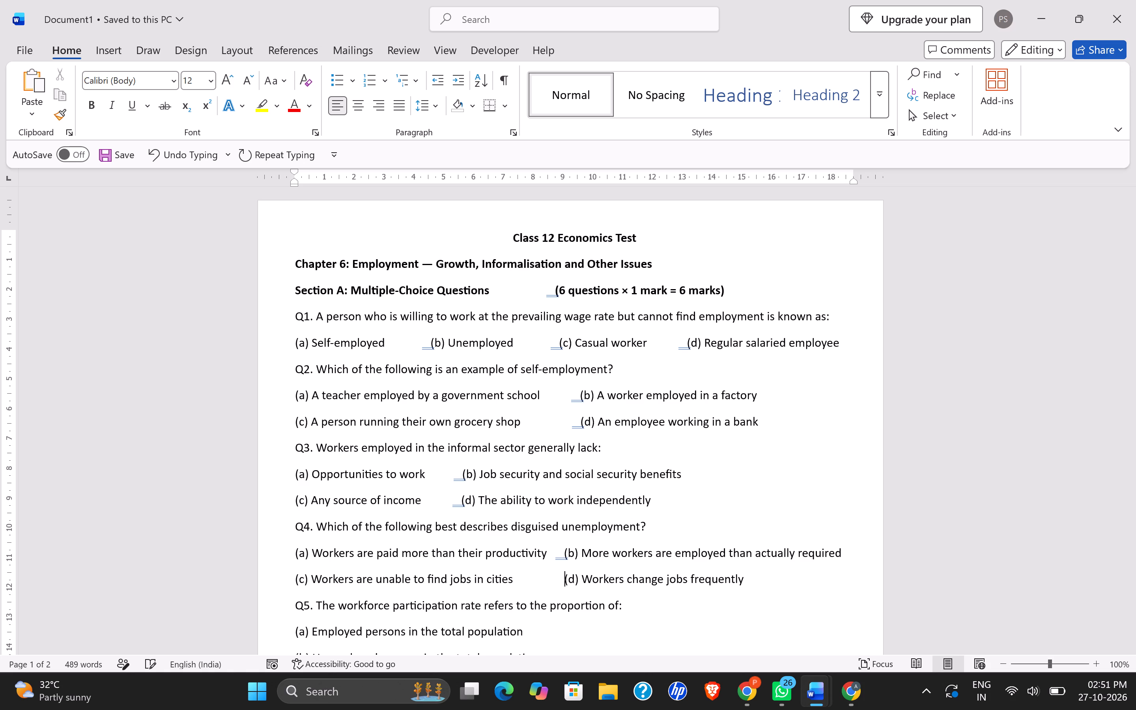
# Bring Q5 option (b) up onto the line of option (a), separated by a wide gap of spaces.
pyautogui.scroll(-1, 291, 609)
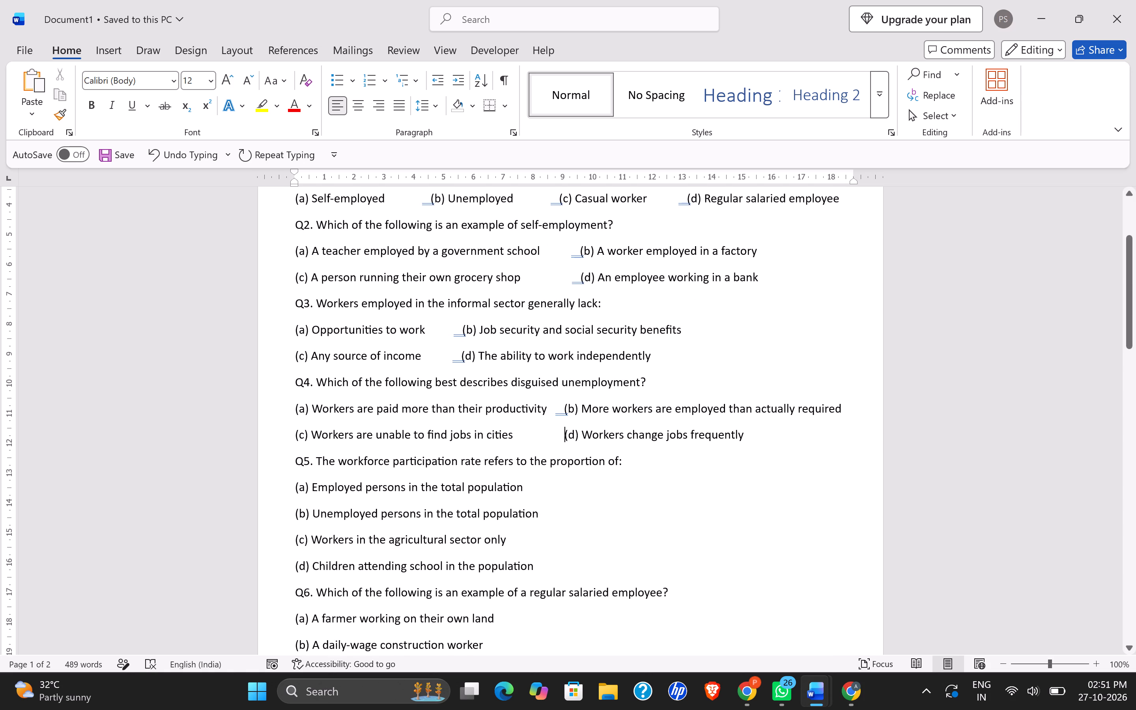
pyautogui.click(295, 519)
pyautogui.press('BackSpace')
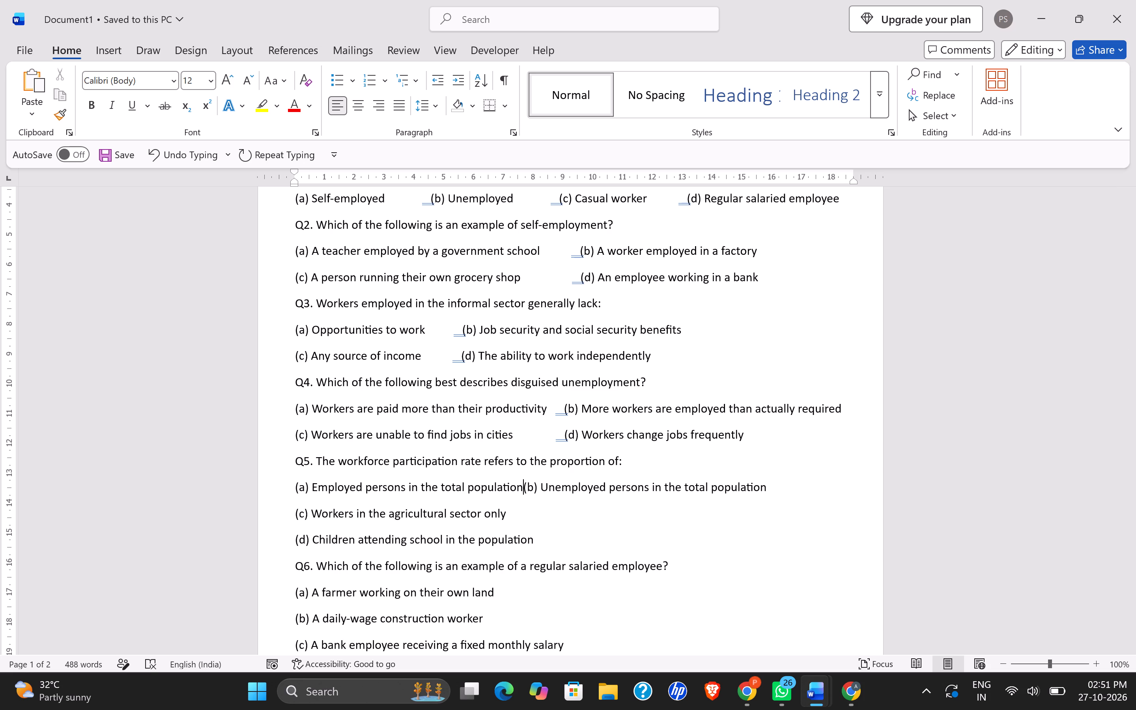
pyautogui.press('space')
pyautogui.press('space')
pyautogui.press('space')
pyautogui.press('space')
pyautogui.press('space')
pyautogui.press('space')
pyautogui.press('space')
pyautogui.press('space')
pyautogui.press('space')
pyautogui.press('space')
pyautogui.press('space')
pyautogui.press('space')
pyautogui.press('space')
pyautogui.press('space')
pyautogui.press('space')
pyautogui.press('space')
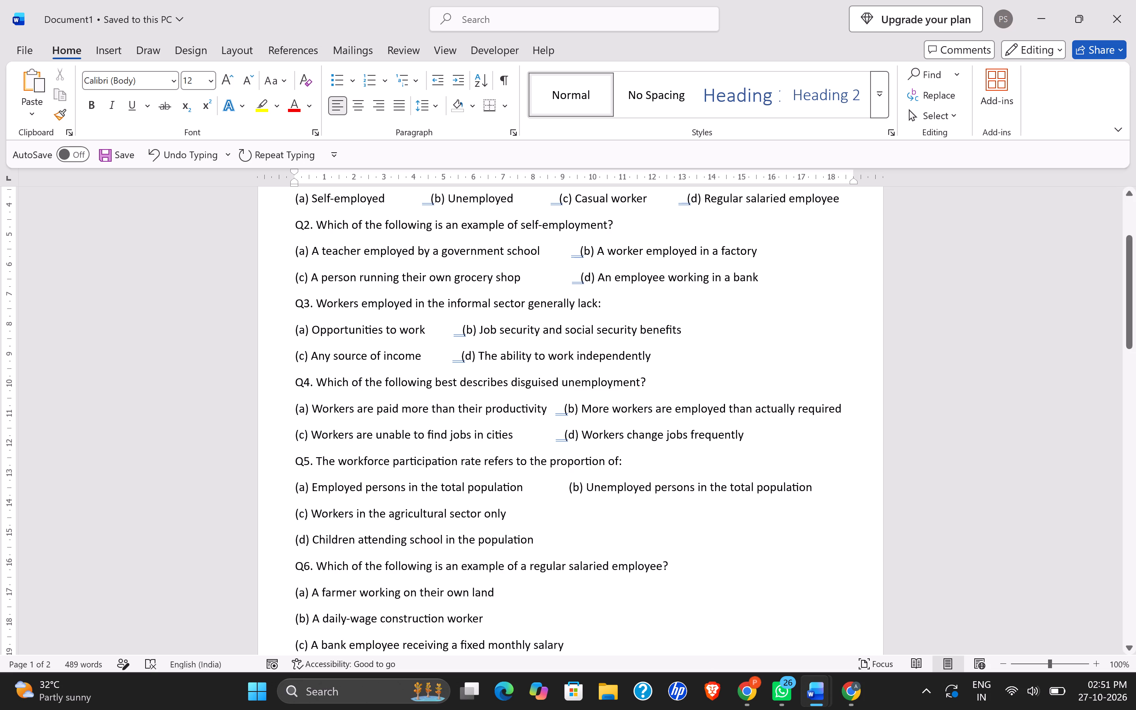
# Bring Q5 option (d) up onto the line of option (c), spaced so it aligns beneath option (b).
pyautogui.click(290, 548)
pyautogui.press('BackSpace')
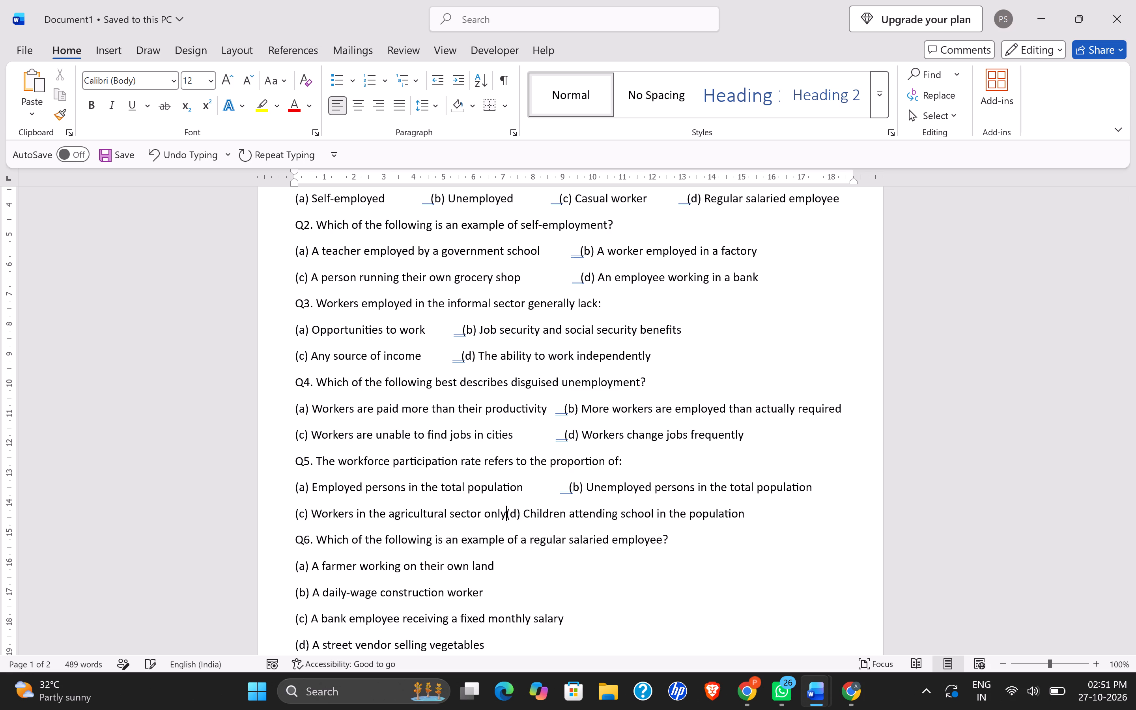
pyautogui.press('space')
pyautogui.press('space')
pyautogui.press('space')
pyautogui.press('space')
pyautogui.press('space')
pyautogui.press('space')
pyautogui.press('space')
pyautogui.press('space')
pyautogui.press('space')
pyautogui.press('space')
pyautogui.press('space')
pyautogui.press('space')
pyautogui.press('space')
pyautogui.press('space')
pyautogui.press('space')
pyautogui.press('space')
pyautogui.press('space')
pyautogui.press('space')
pyautogui.press('space')
pyautogui.press('space')
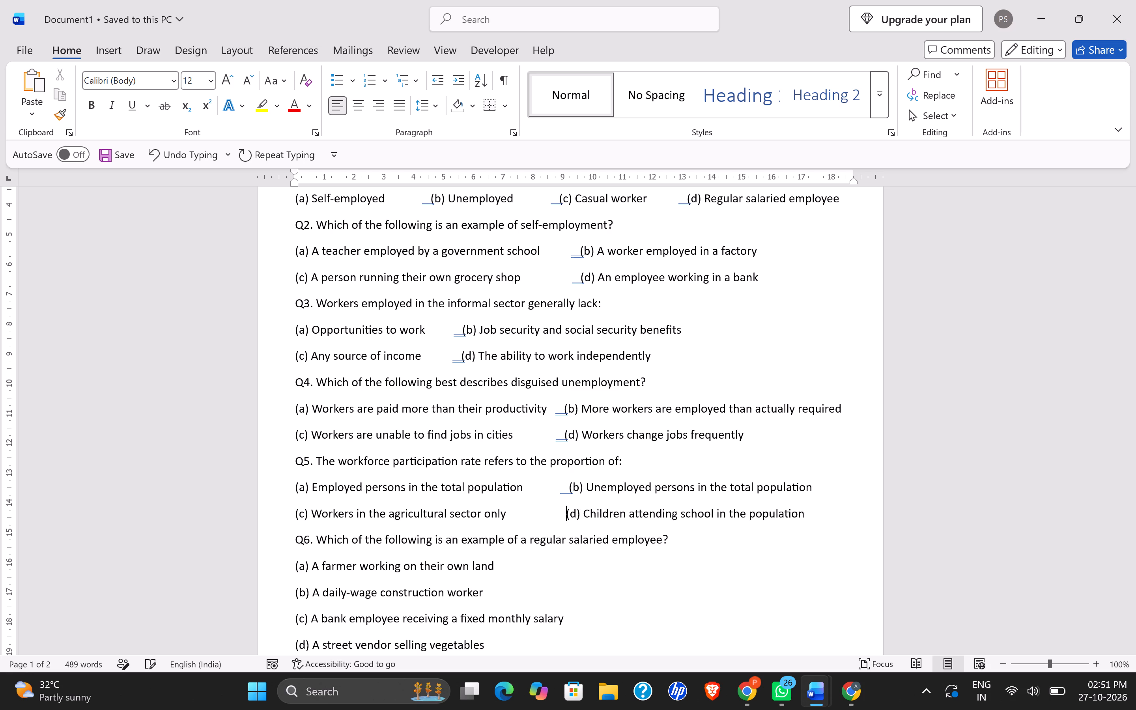
pyautogui.press('space')
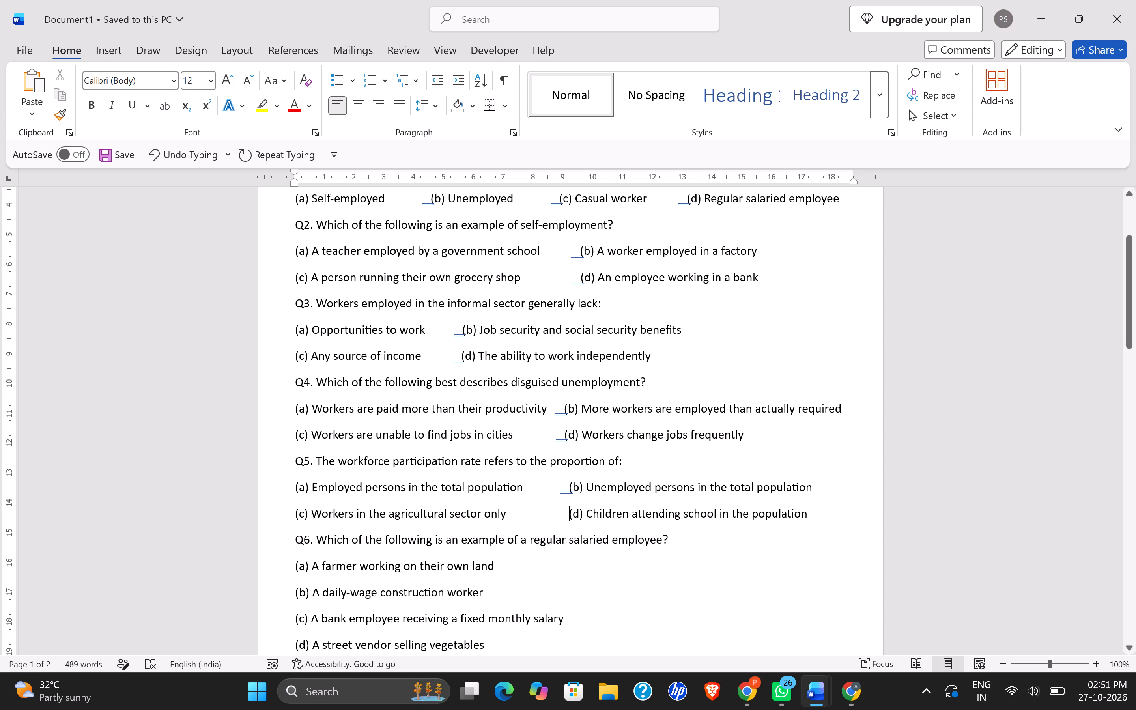
# Bring Q6 option (b) up onto the line of option (a), separated by a wide gap of spaces.
pyautogui.click(284, 591)
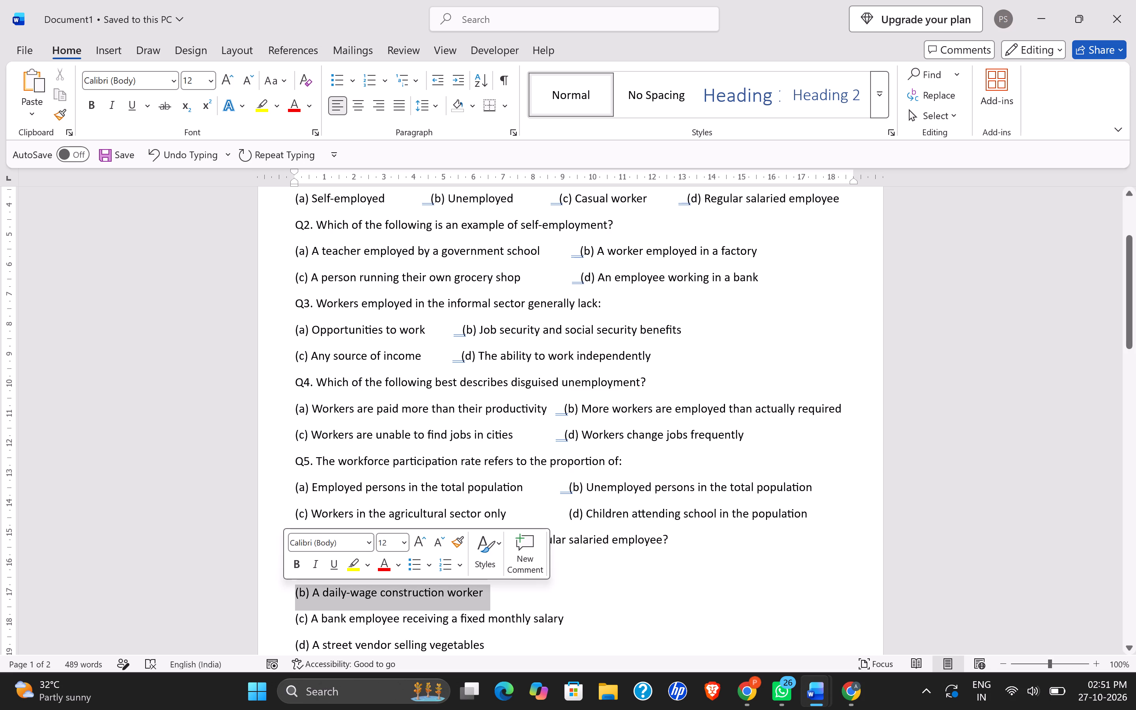
pyautogui.click(293, 591)
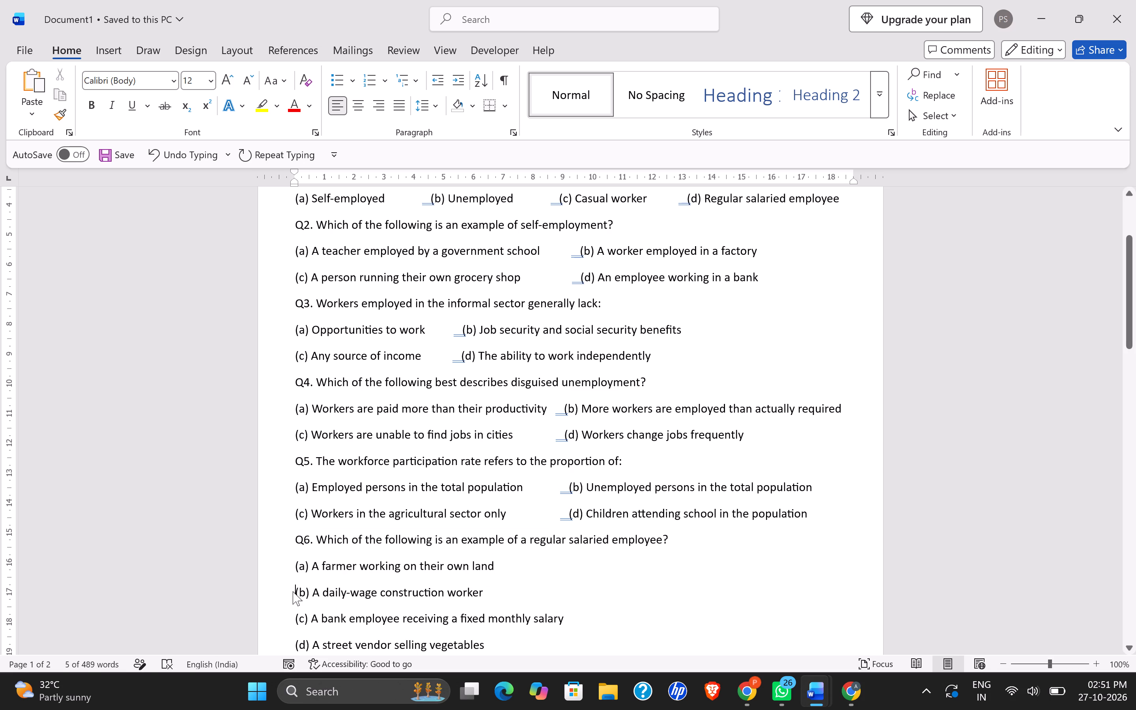
pyautogui.press('BackSpace')
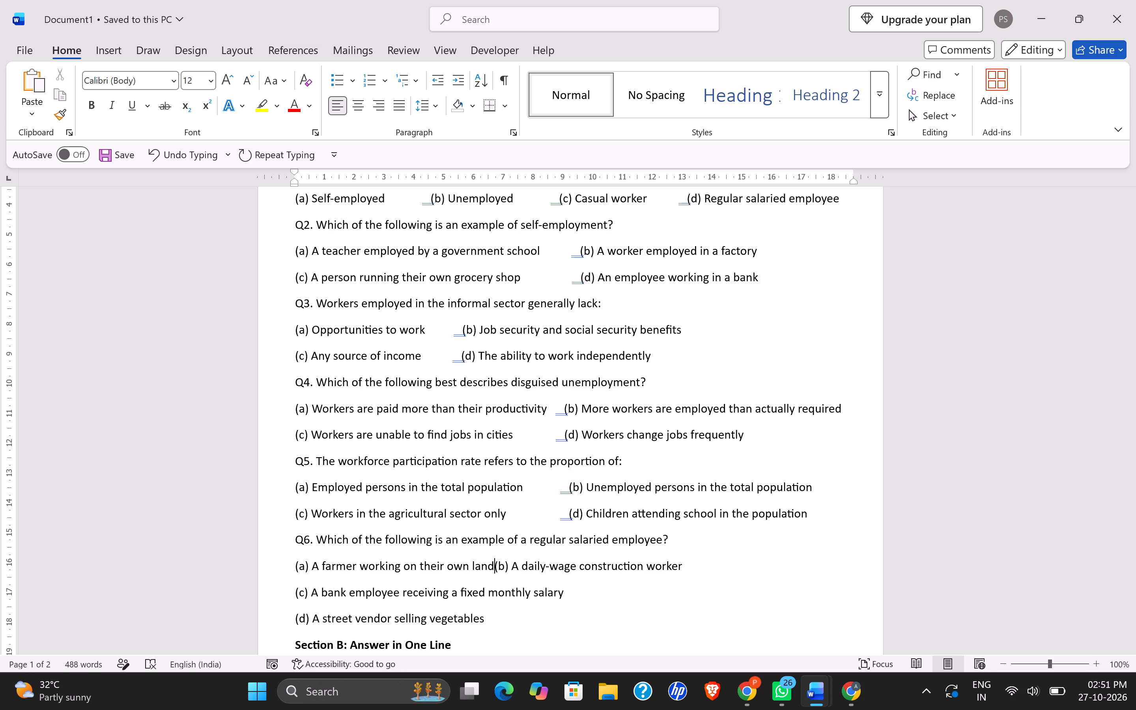
pyautogui.press('space')
pyautogui.press('space')
pyautogui.press('space')
pyautogui.press('space')
pyautogui.press('space')
pyautogui.press('space')
pyautogui.press('space')
pyautogui.press('space')
pyautogui.press('space')
pyautogui.press('space')
pyautogui.press('space')
pyautogui.press('space')
pyautogui.press('space')
pyautogui.press('space')
pyautogui.press('space')
pyautogui.press('space')
pyautogui.press('space')
pyautogui.press('space')
pyautogui.press('space')
pyautogui.press('space')
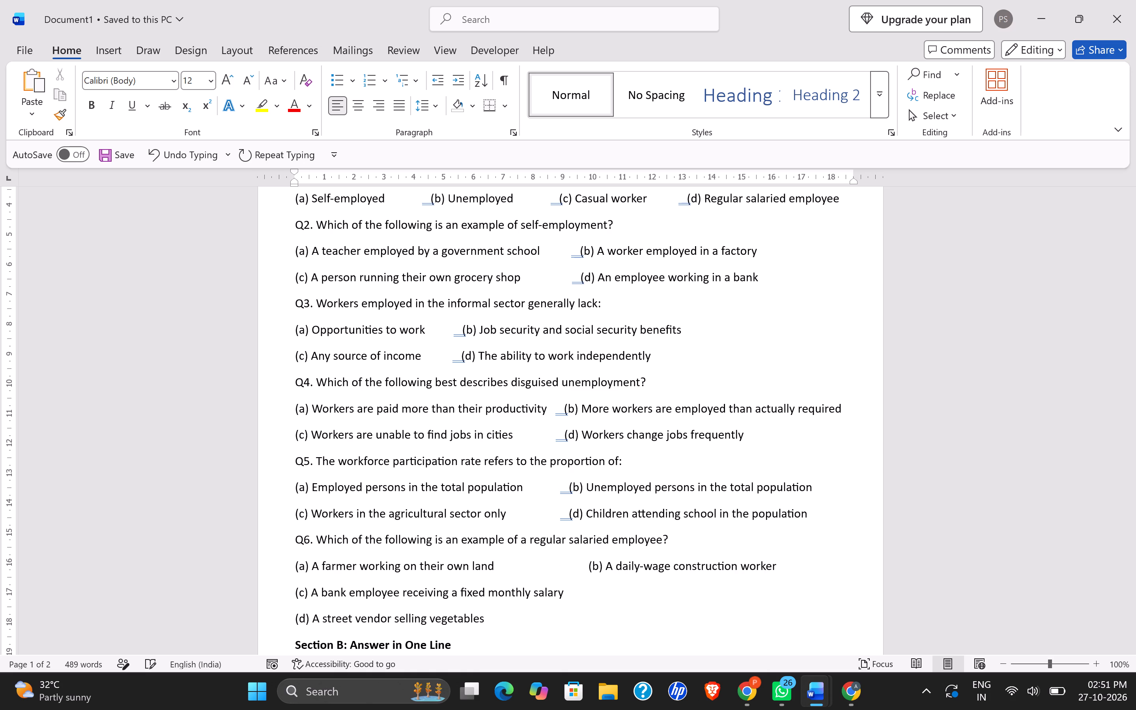
# Bring Q6 option (d) up onto the line of option (c), spaced so it roughly aligns beneath option (b).
pyautogui.click(288, 615)
pyautogui.press('BackSpace')
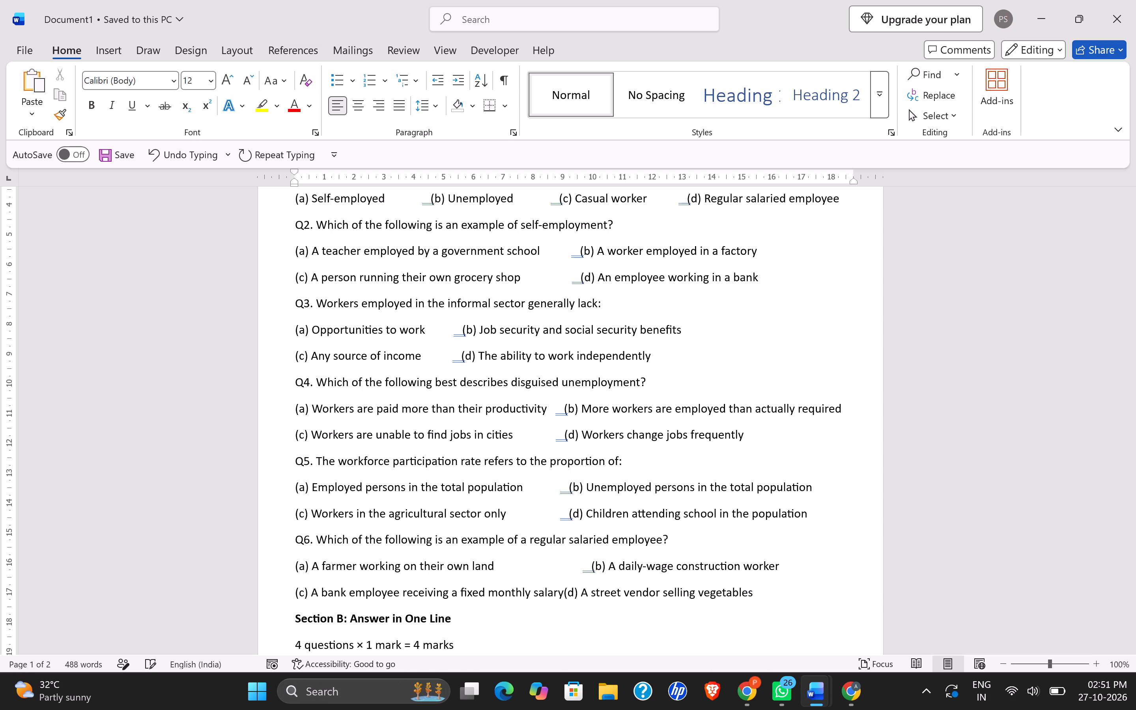
pyautogui.click(288, 615)
pyautogui.click(559, 591)
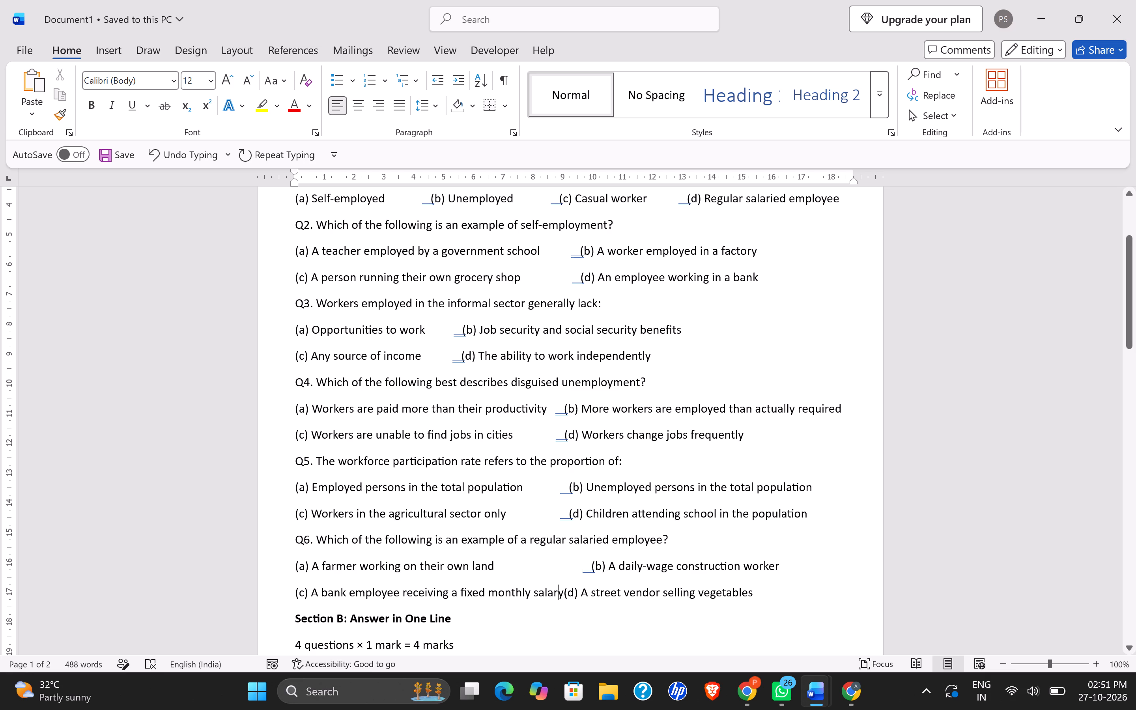
pyautogui.press('Right')
pyautogui.press('space')
pyautogui.press('space')
pyautogui.press('space')
pyautogui.press('space')
pyautogui.press('space')
pyautogui.press('space')
pyautogui.press('space')
pyautogui.press('space')
pyautogui.press('space')
pyautogui.press('space')
pyautogui.press('space')
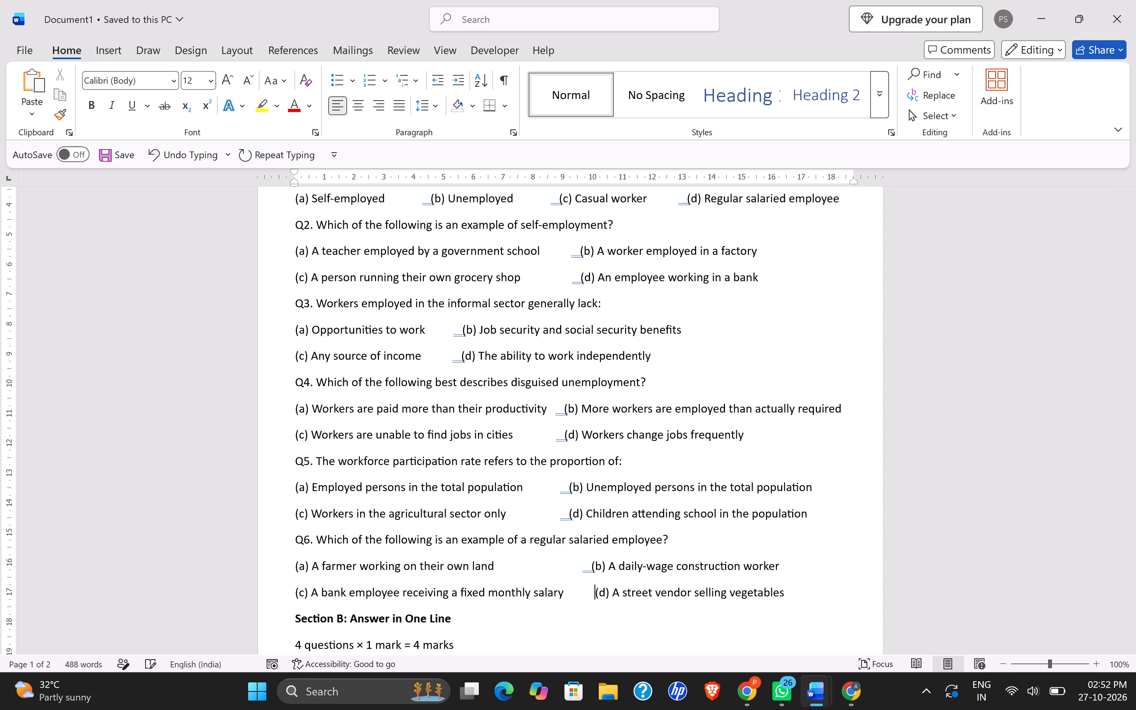
pyautogui.press('BackSpace')
pyautogui.press('BackSpace')
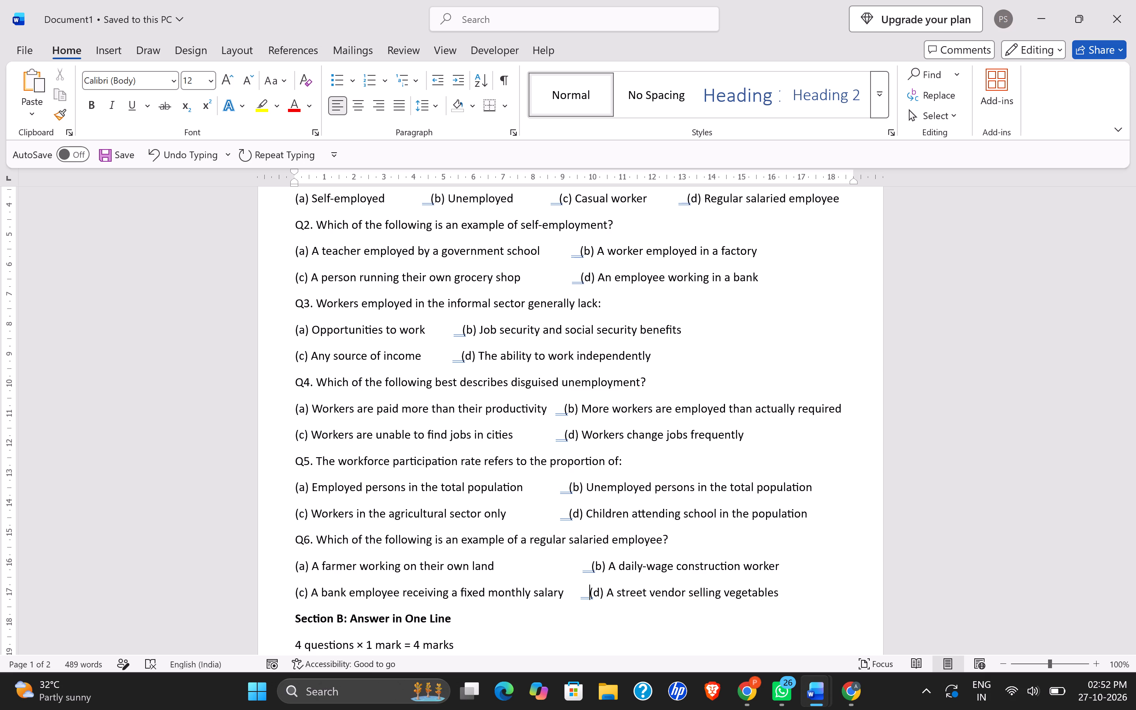
# Bring the line "4 questions × 1 mark = 4 marks" up onto the Section B heading line, separated by a wide gap of spaces.
pyautogui.scroll(-3, 516, 603)
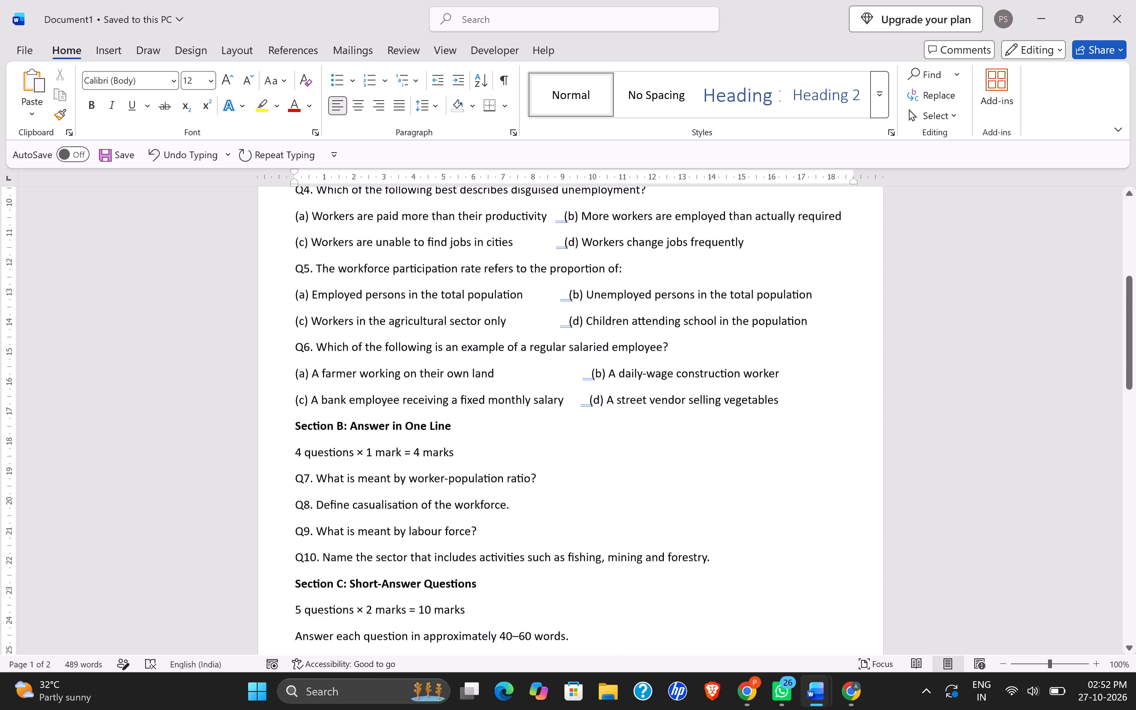
pyautogui.click(285, 311)
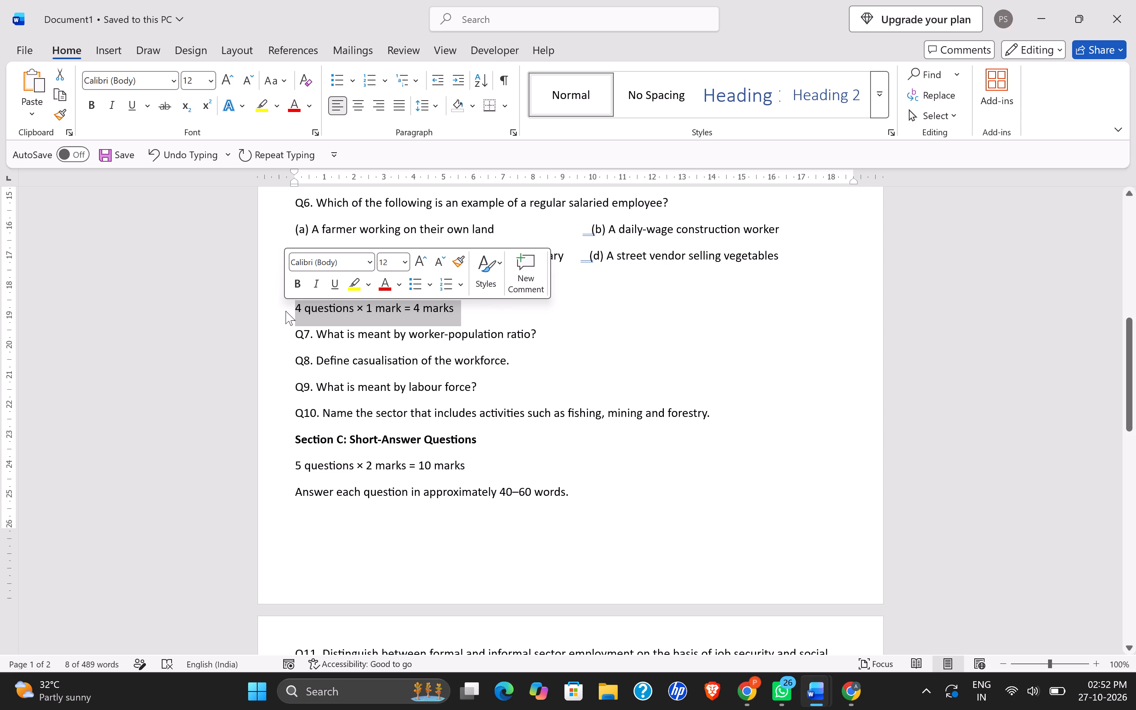
pyautogui.click(286, 311)
pyautogui.press('BackSpace')
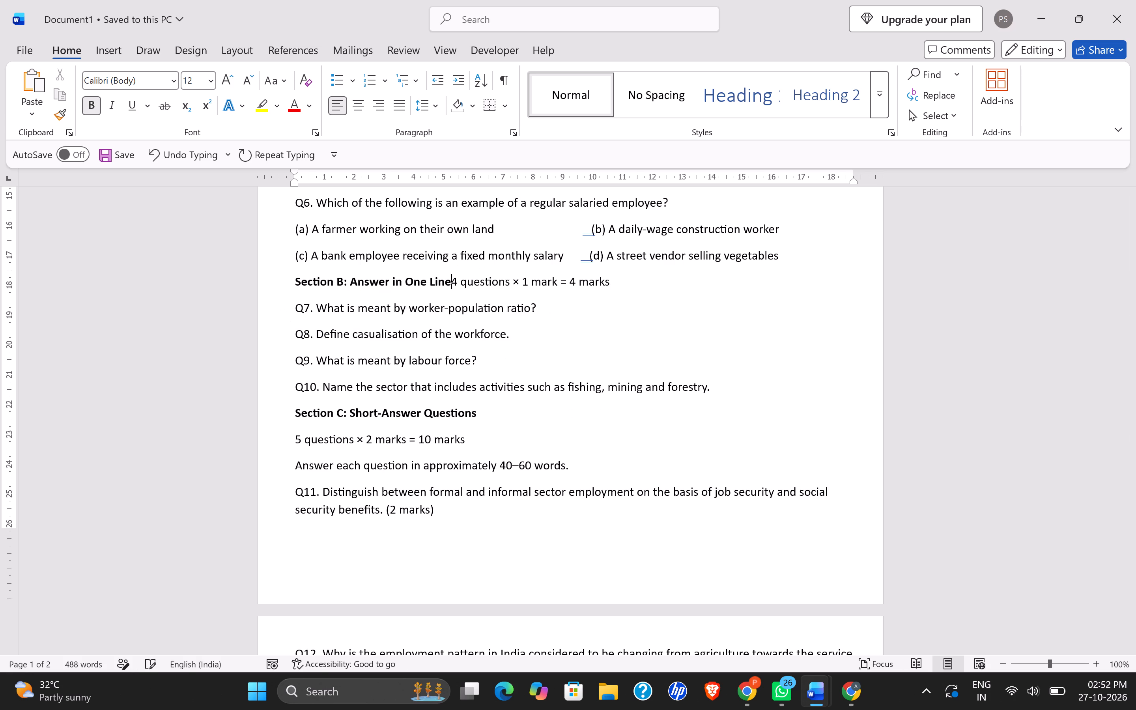
pyautogui.press('space')
pyautogui.press('space')
pyautogui.press('space')
pyautogui.press('space')
pyautogui.press('space')
pyautogui.press('space')
pyautogui.press('space')
pyautogui.press('space')
pyautogui.press('space')
pyautogui.press('space')
pyautogui.press('space')
pyautogui.press('space')
pyautogui.press('space')
pyautogui.press('space')
pyautogui.press('space')
pyautogui.press('space')
pyautogui.press('space')
pyautogui.press('space')
pyautogui.press('space')
pyautogui.press('space')
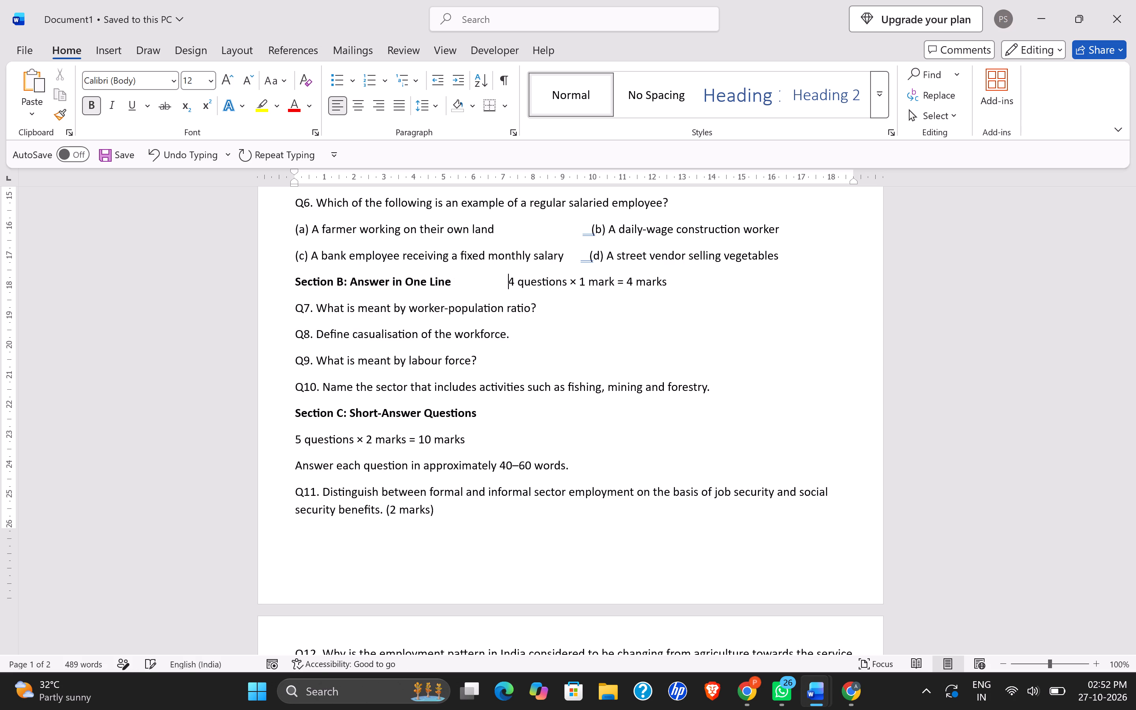
# Enclose the Section B marks note "4 questions × 1 mark = 4 marks" in parentheses.
pyautogui.hotkey('shift', '(')
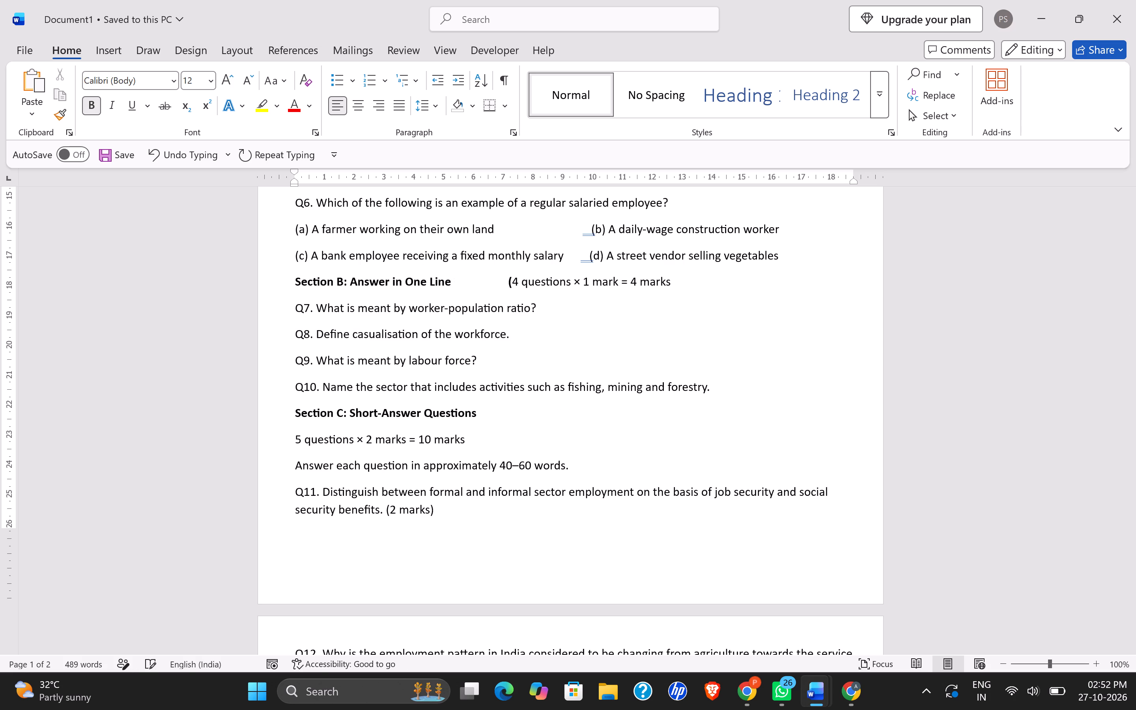
pyautogui.click(680, 282)
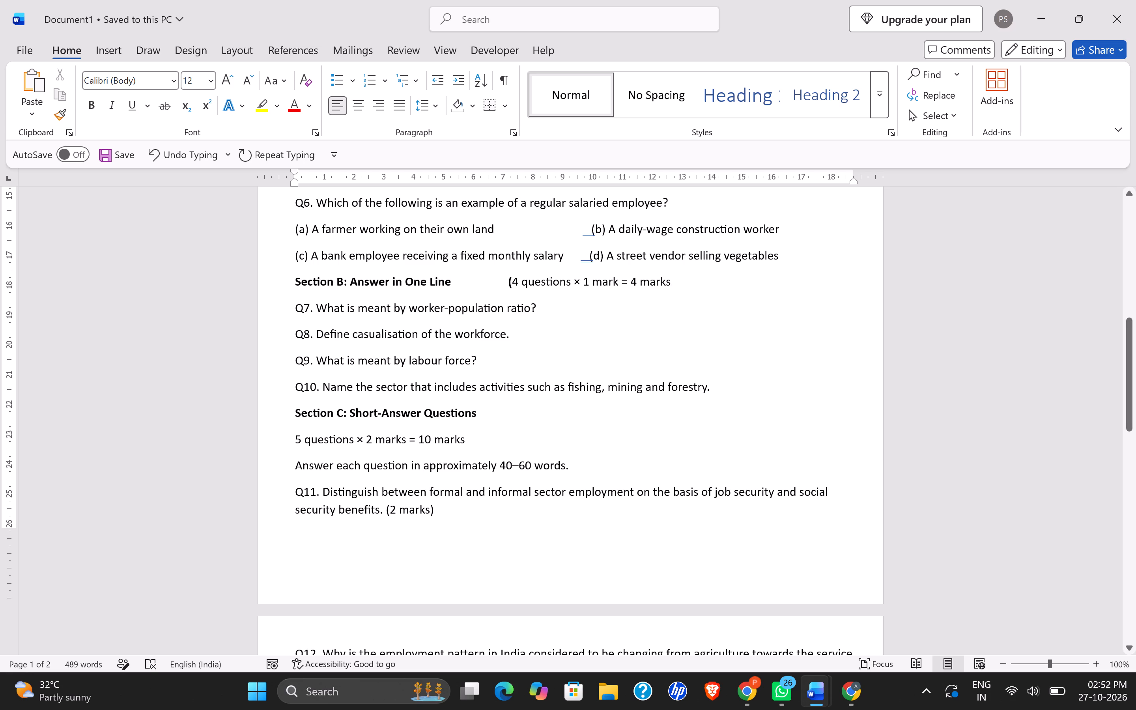
pyautogui.hotkey('shift', ')')
# Make the parenthesised marks note "(4 questions × 1 mark = 4 marks)" on the Section B heading line bold.
pyautogui.moveTo(680, 282); pyautogui.dragTo(498, 273)
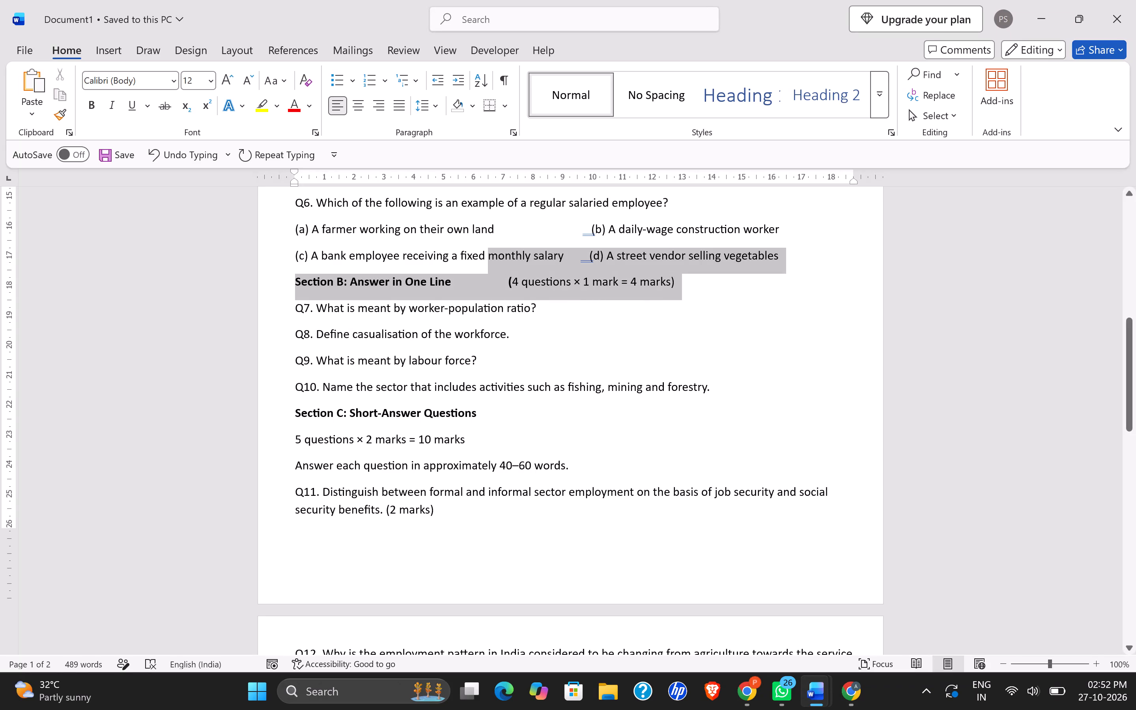
pyautogui.moveTo(498, 273); pyautogui.dragTo(506, 277)
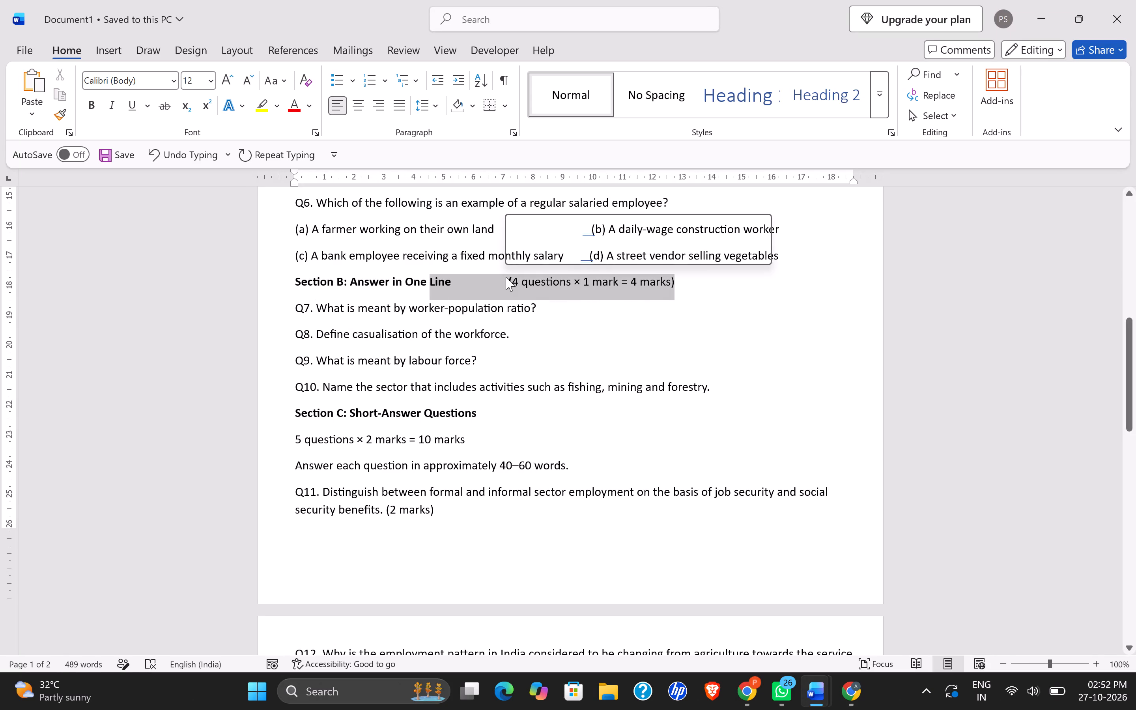
pyautogui.click(506, 277)
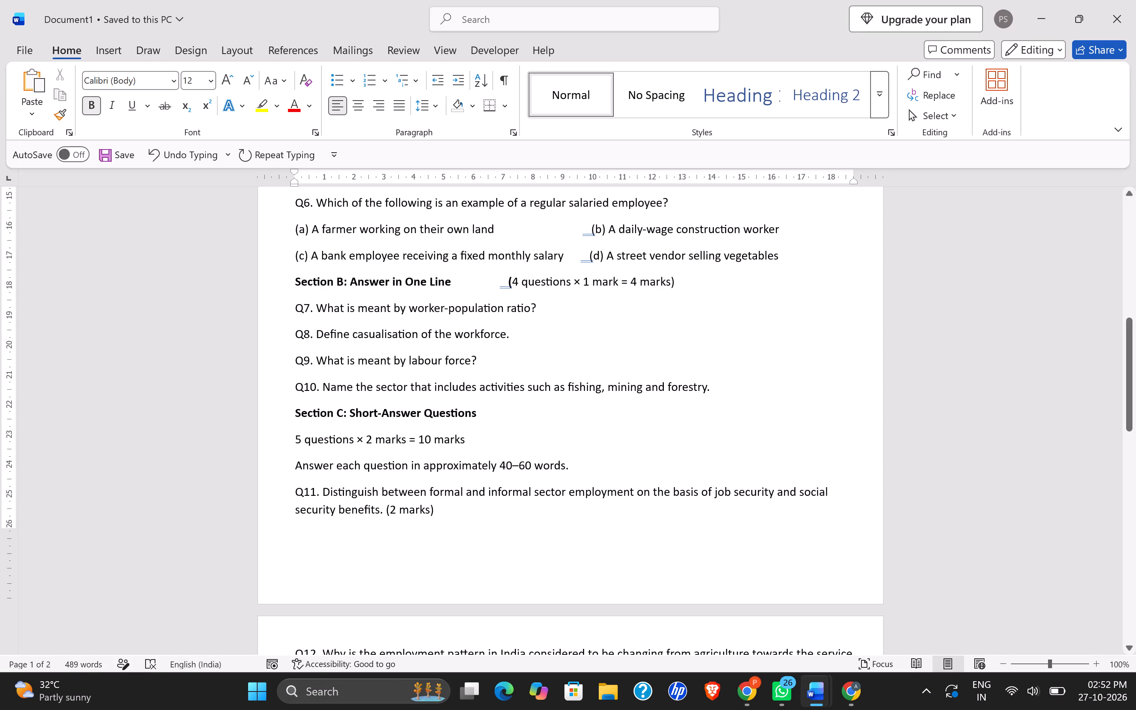
pyautogui.moveTo(506, 280); pyautogui.dragTo(696, 273)
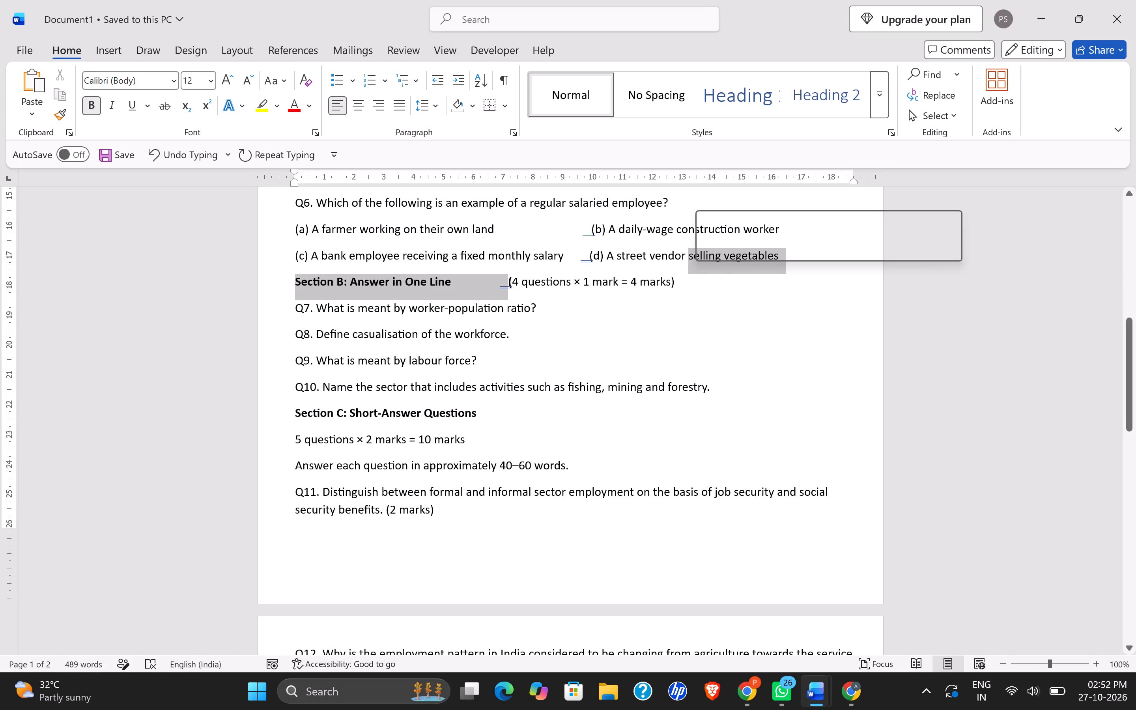
pyautogui.click(686, 273)
pyautogui.moveTo(676, 285); pyautogui.dragTo(585, 278)
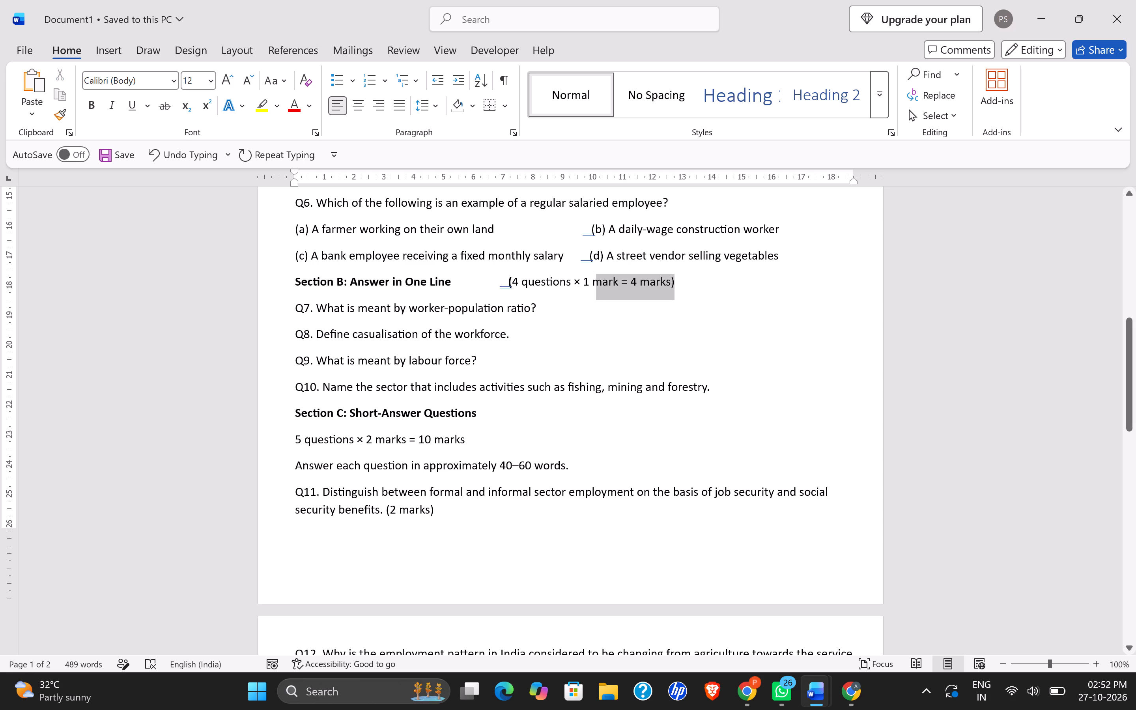
pyautogui.moveTo(585, 278); pyautogui.dragTo(514, 284)
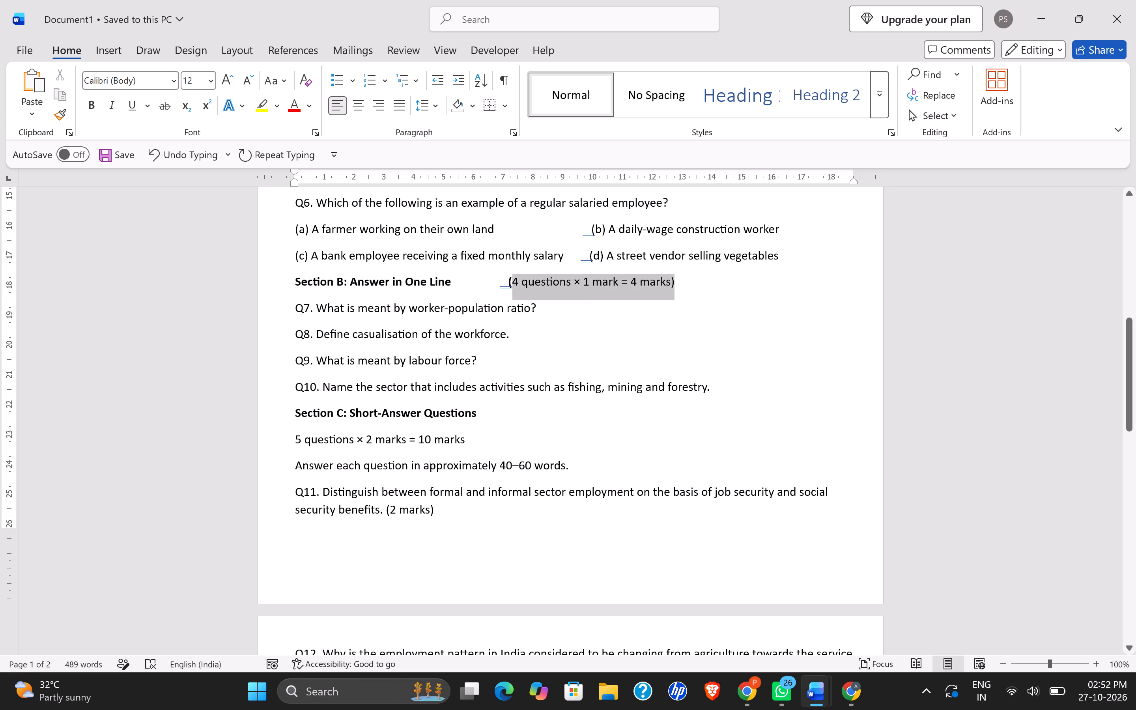
pyautogui.moveTo(514, 284); pyautogui.dragTo(503, 287)
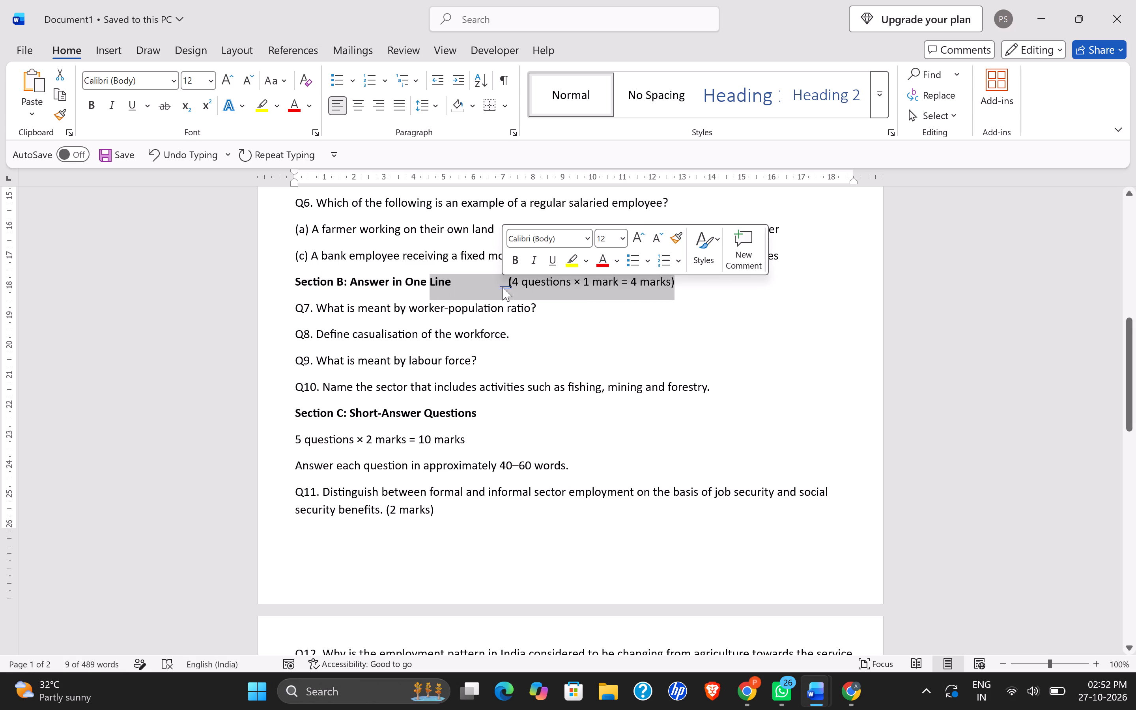
pyautogui.click(503, 287)
pyautogui.click(503, 287)
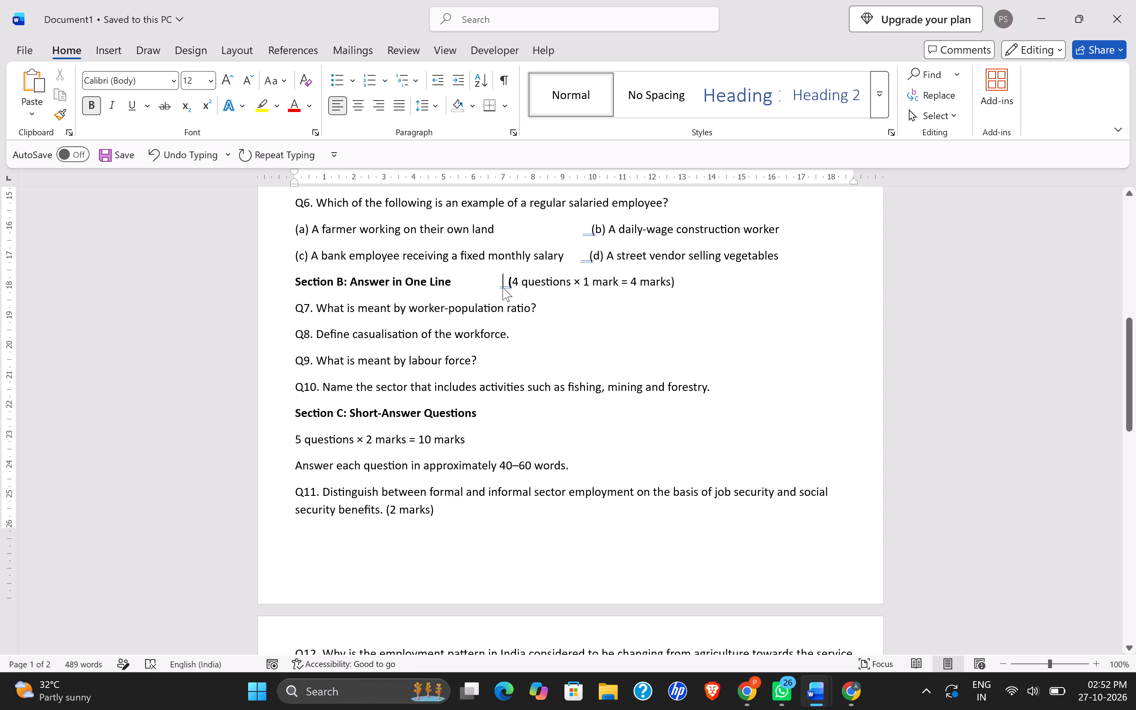
pyautogui.moveTo(503, 287); pyautogui.dragTo(658, 265)
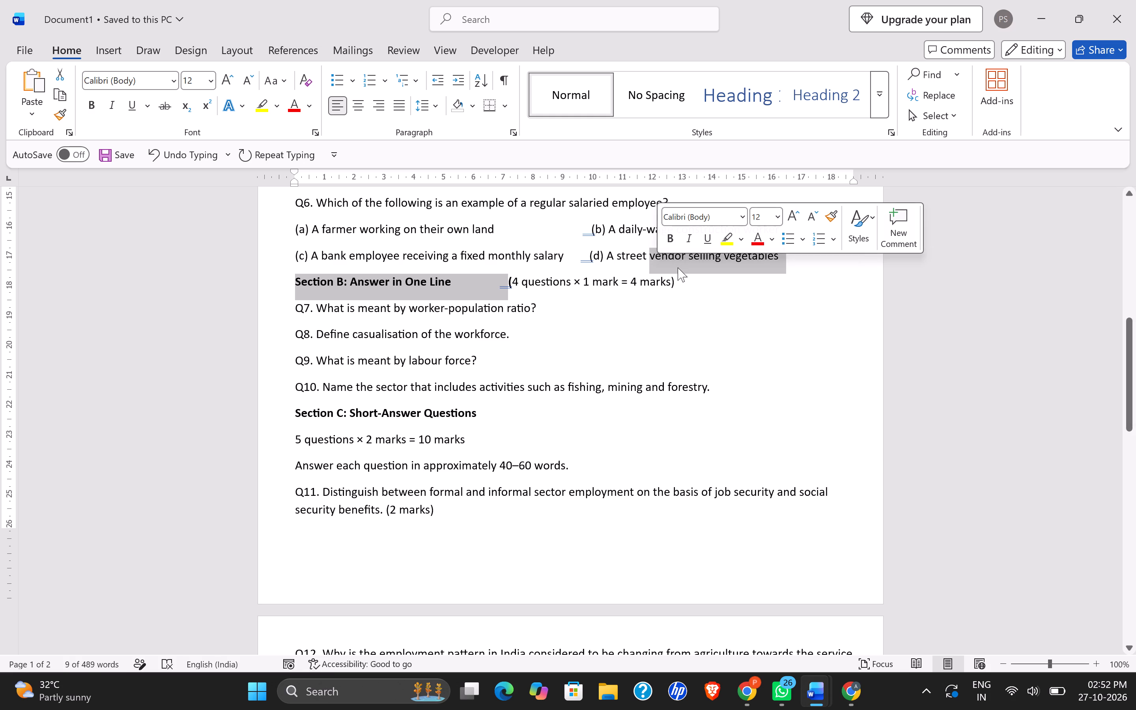
pyautogui.click(673, 274)
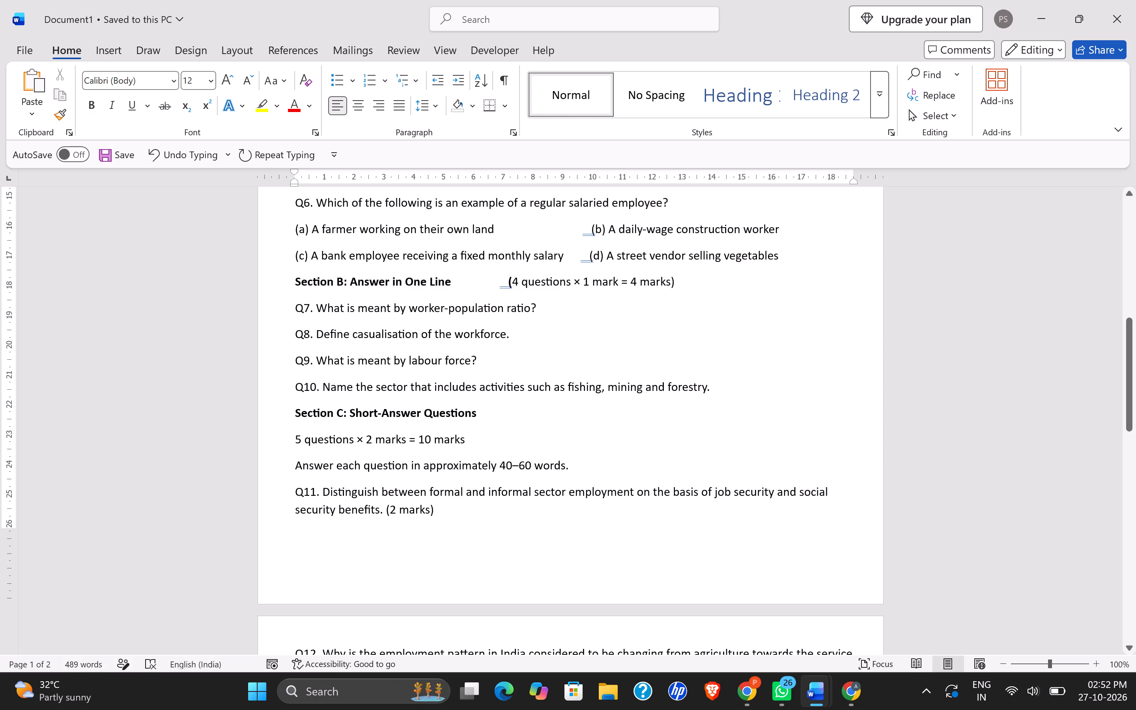
pyautogui.moveTo(686, 278); pyautogui.dragTo(676, 280)
pyautogui.moveTo(676, 280); pyautogui.dragTo(512, 276)
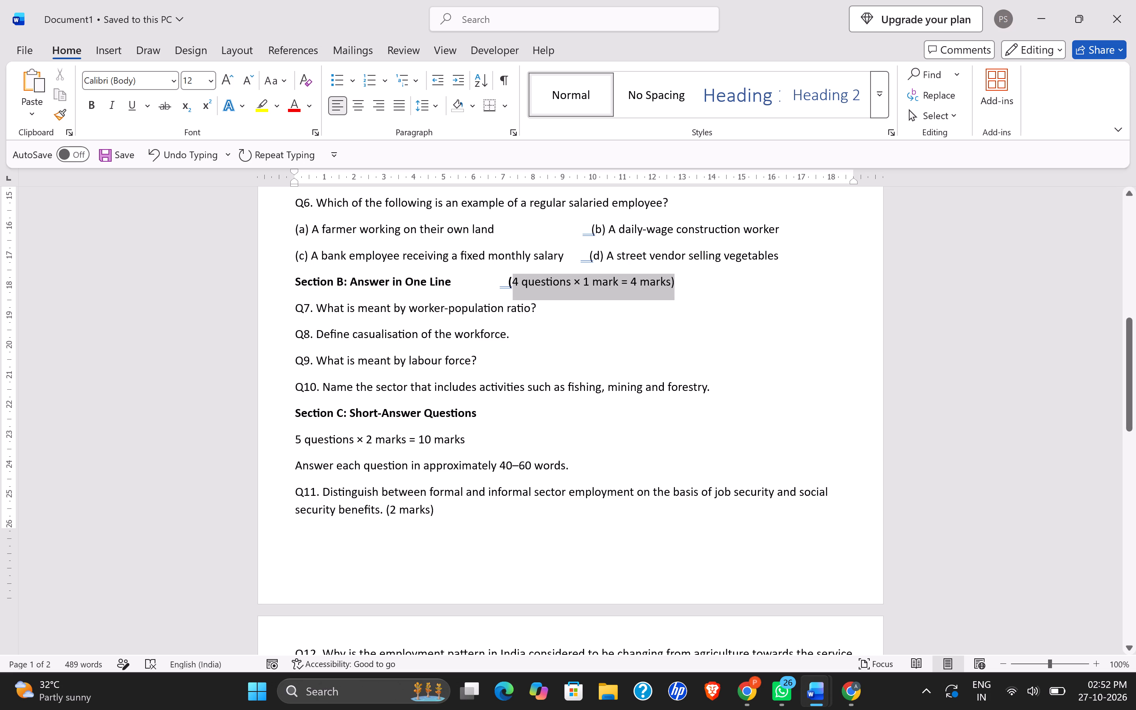
pyautogui.moveTo(512, 276); pyautogui.dragTo(508, 277)
pyautogui.click(518, 251)
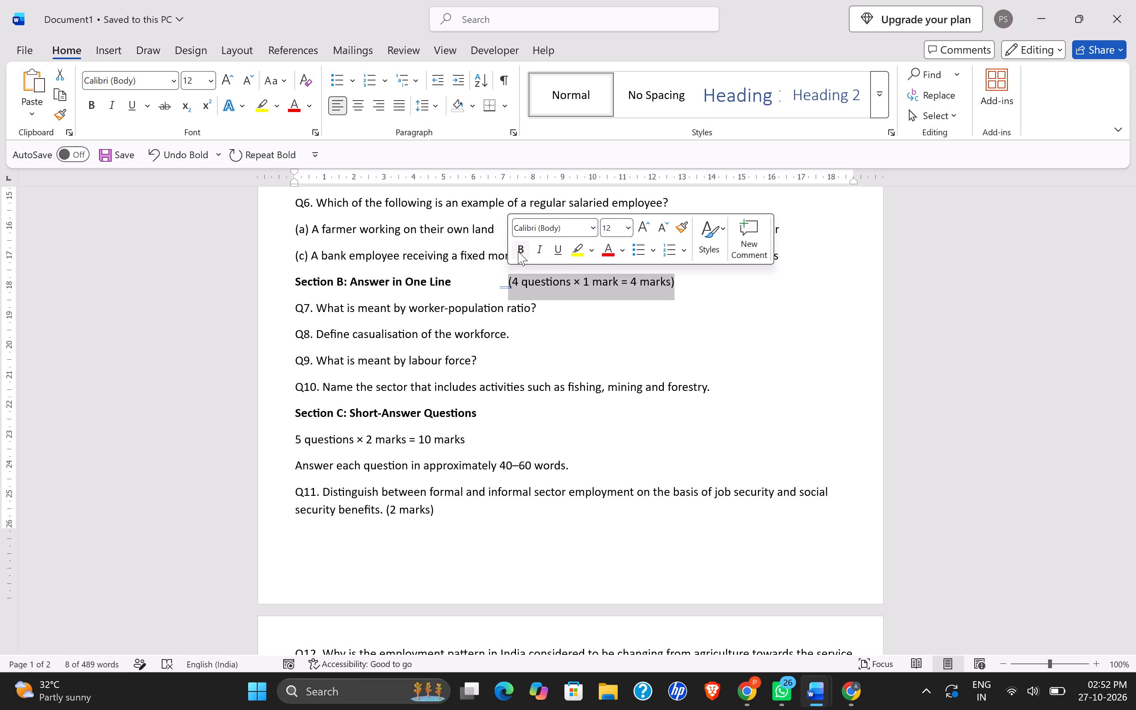
pyautogui.click(518, 251)
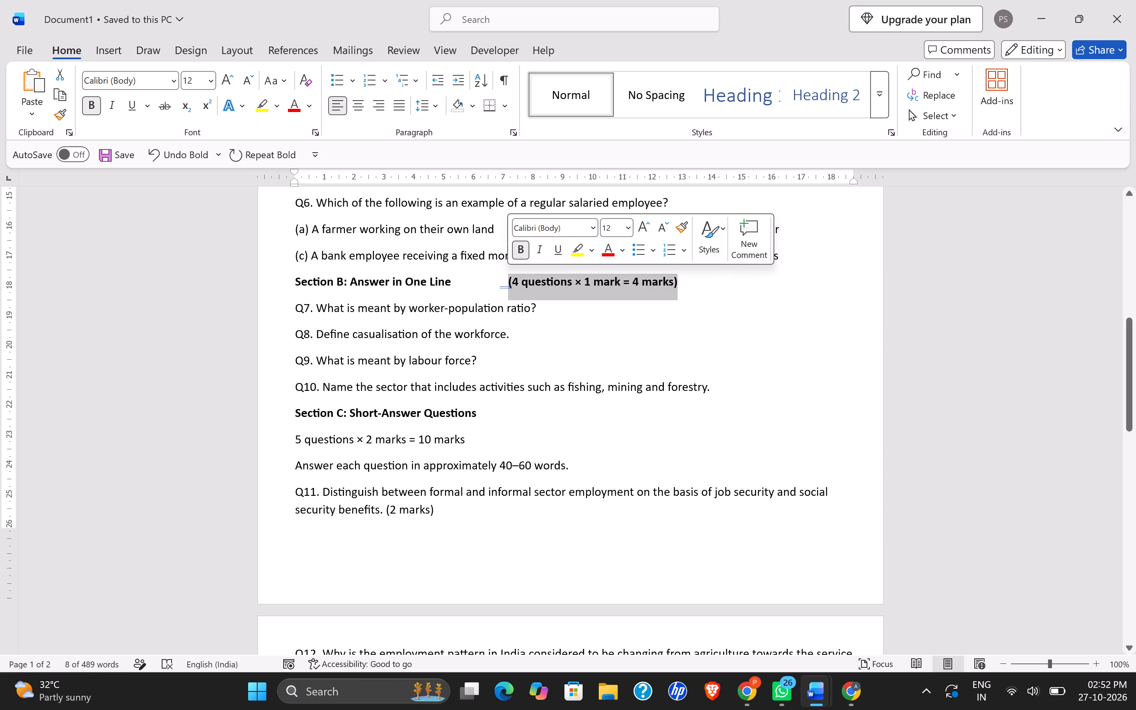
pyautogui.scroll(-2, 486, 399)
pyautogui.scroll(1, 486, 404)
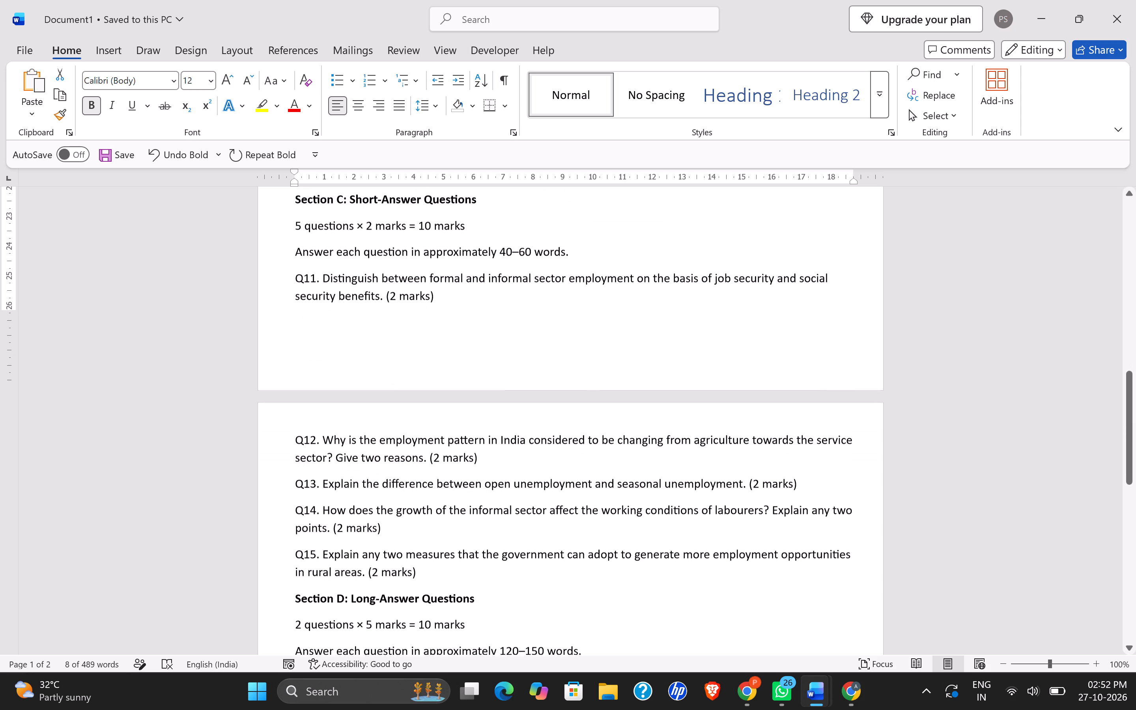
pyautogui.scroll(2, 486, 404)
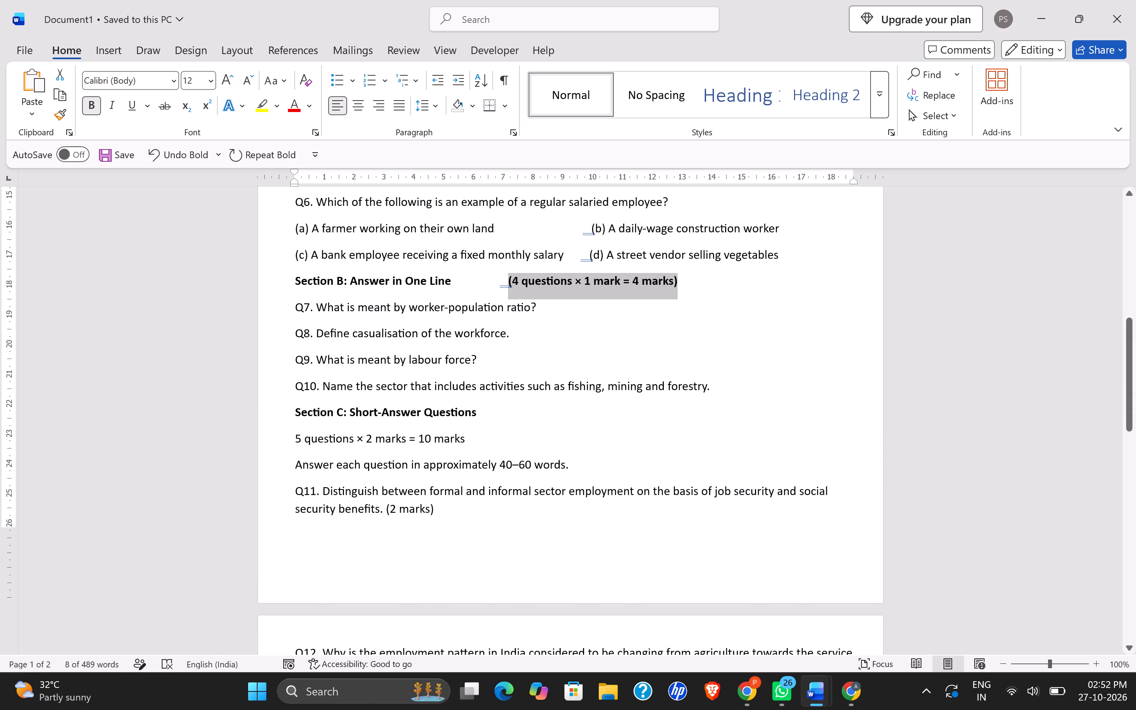
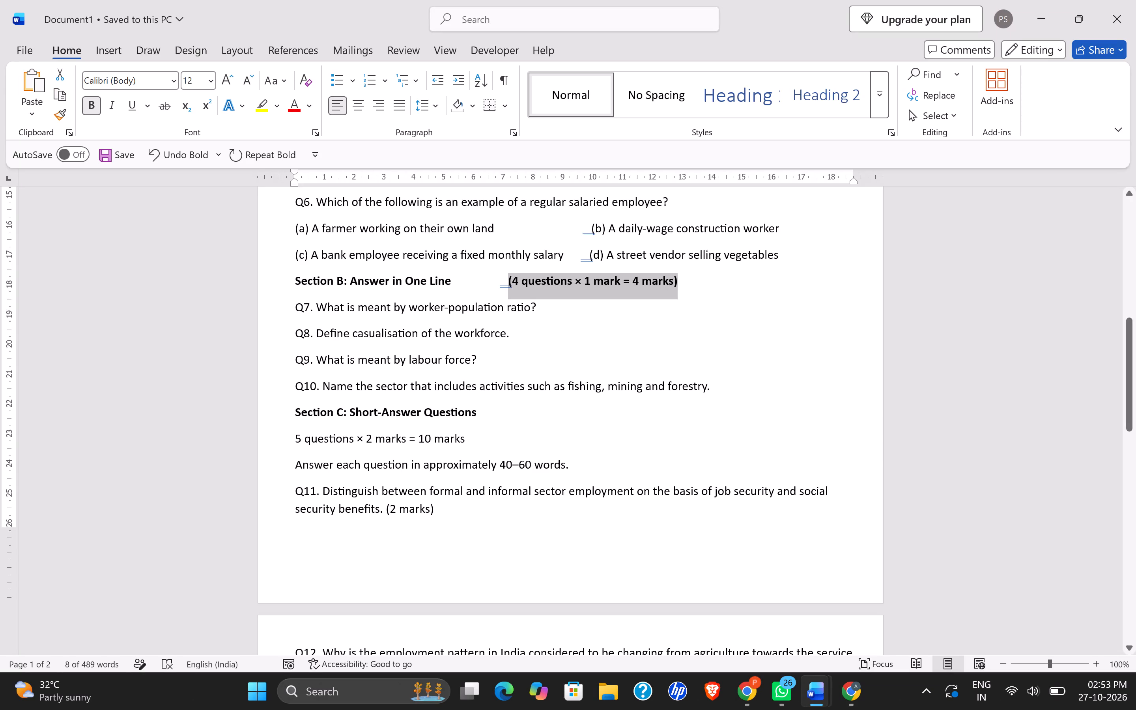
# Bring the line "5 questions × 2 marks = 10 marks" up onto the Section C heading line, separated by a wide gap of spaces.
pyautogui.click(292, 443)
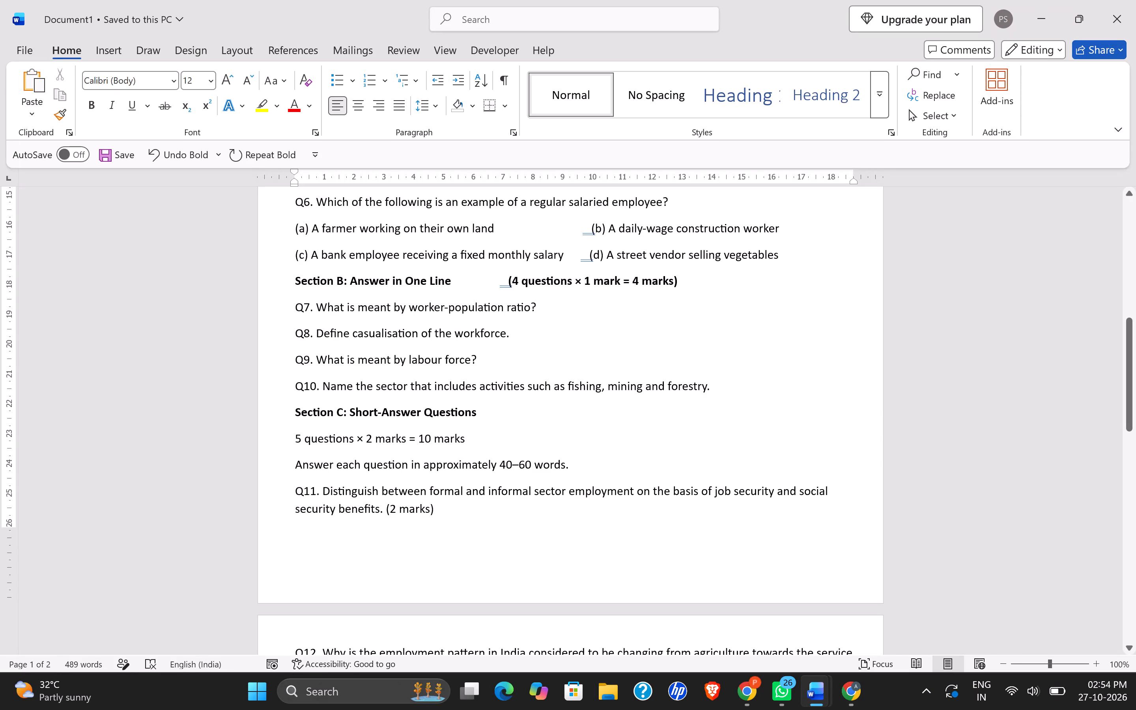
pyautogui.press('BackSpace')
pyautogui.press('space')
pyautogui.press('space')
pyautogui.press('space')
pyautogui.press('space')
pyautogui.press('space')
pyautogui.press('space')
pyautogui.press('space')
pyautogui.press('space')
pyautogui.press('space')
pyautogui.press('space')
pyautogui.press('space')
pyautogui.press('space')
pyautogui.press('space')
pyautogui.press('space')
pyautogui.press('space')
pyautogui.press('space')
pyautogui.press('space')
pyautogui.press('space')
pyautogui.press('space')
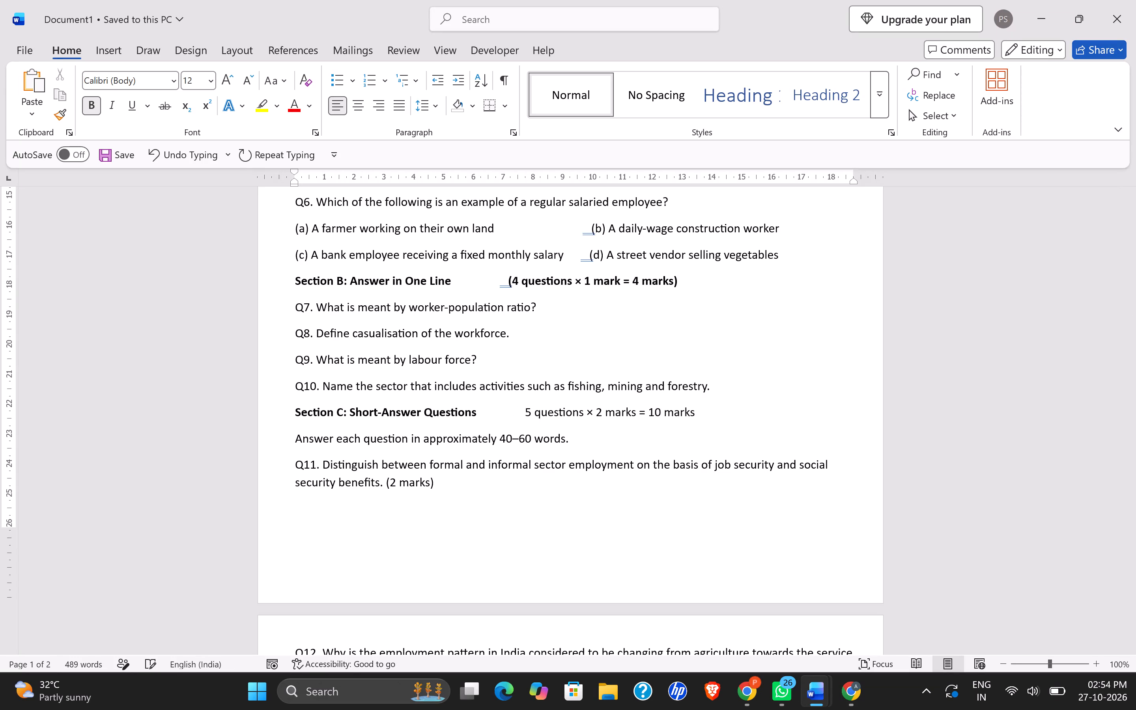
# Enclose the Section C marks note "5 questions × 2 marks = 10 marks" in parentheses.
pyautogui.hotkey('shift', '(')
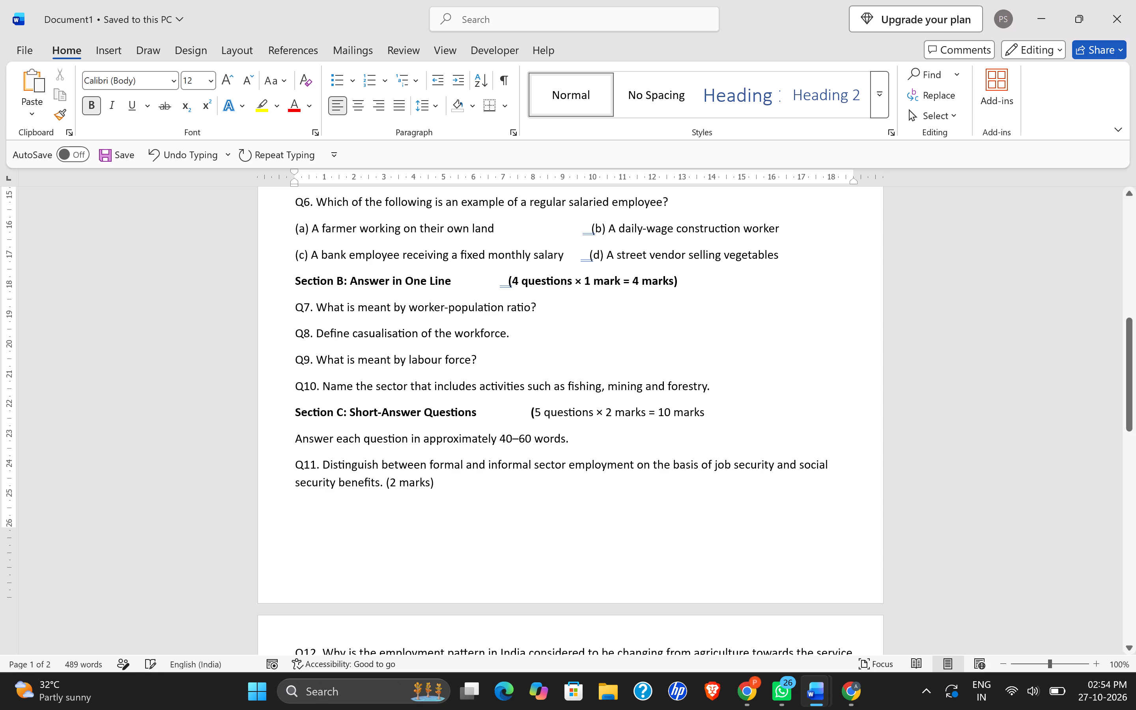
pyautogui.click(718, 409)
pyautogui.hotkey('shift', ')')
# Make the whole marks note "(5 questions × 2 marks = 10 marks)" on the Section C heading line bold.
pyautogui.moveTo(525, 413); pyautogui.dragTo(727, 424)
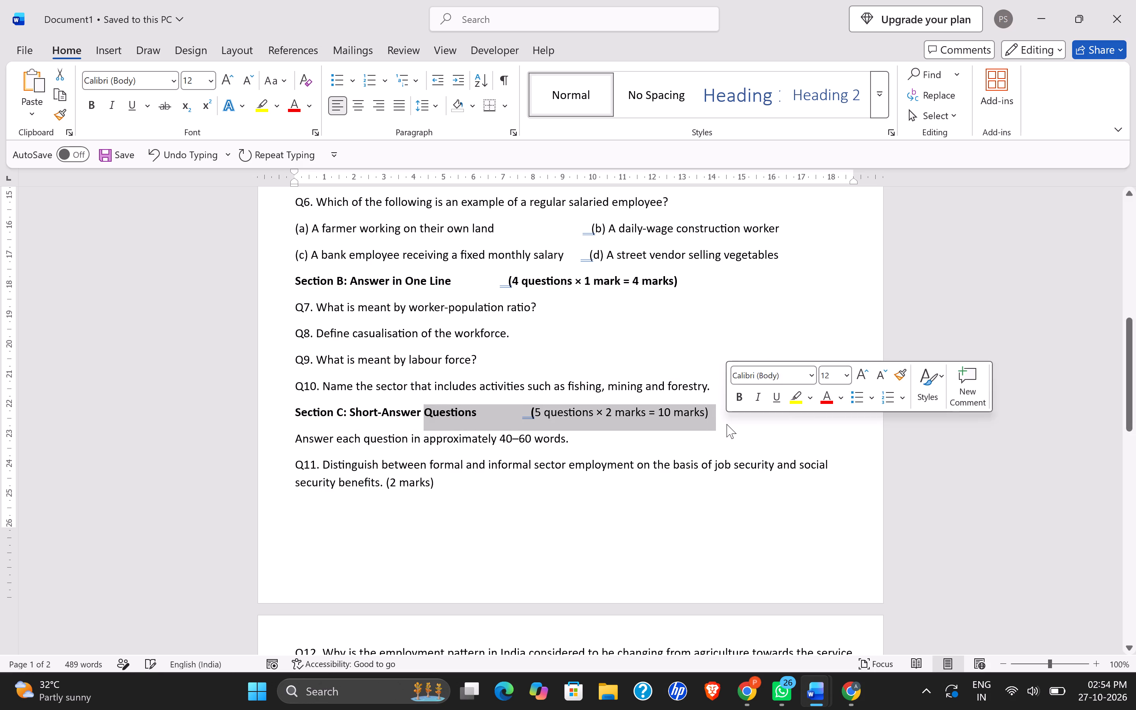
pyautogui.click(572, 419)
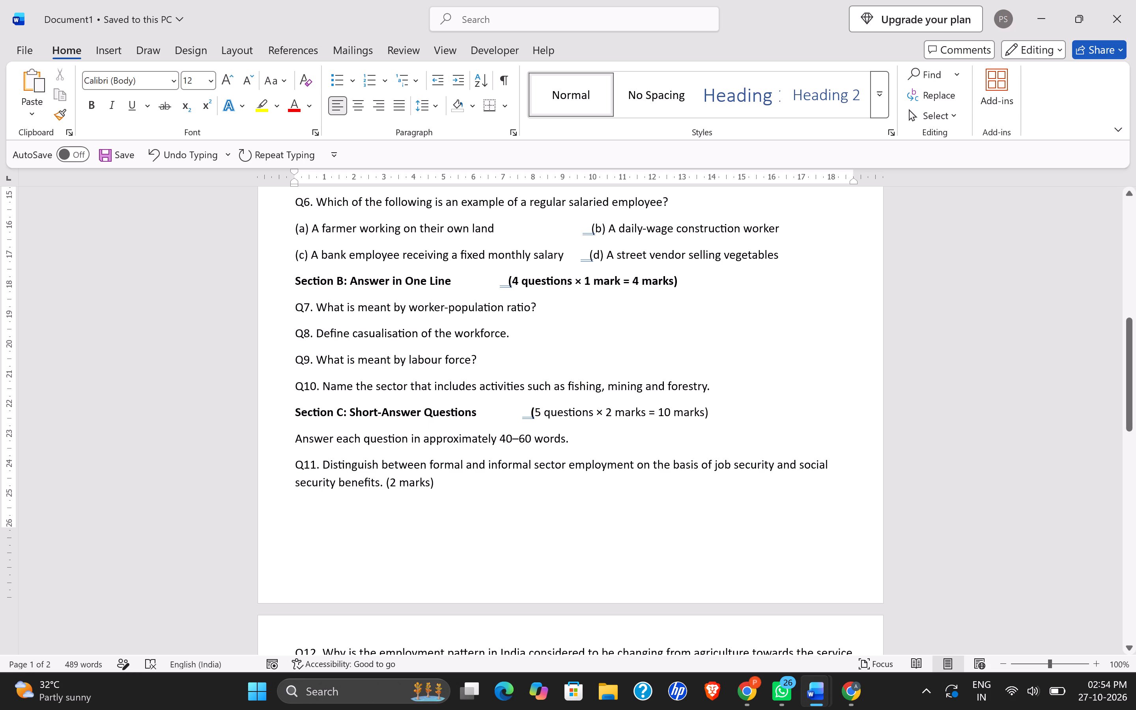
pyautogui.moveTo(525, 414); pyautogui.dragTo(535, 413)
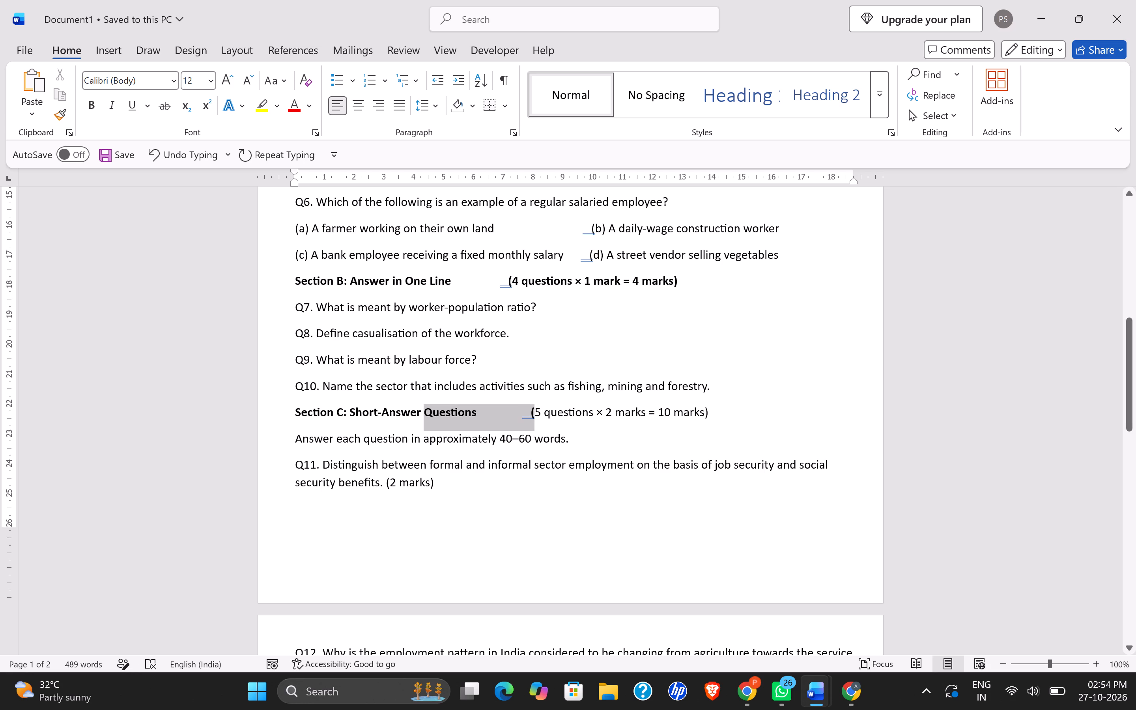
pyautogui.moveTo(535, 413); pyautogui.dragTo(536, 413)
pyautogui.click(542, 414)
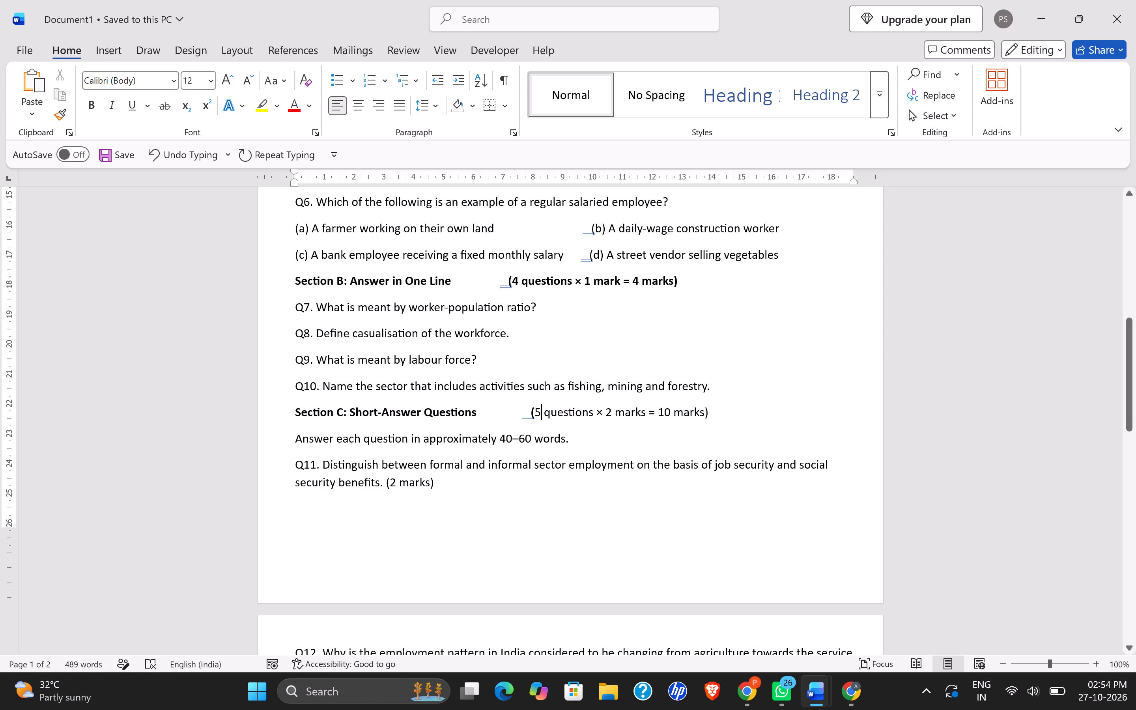
pyautogui.moveTo(531, 413); pyautogui.dragTo(556, 413)
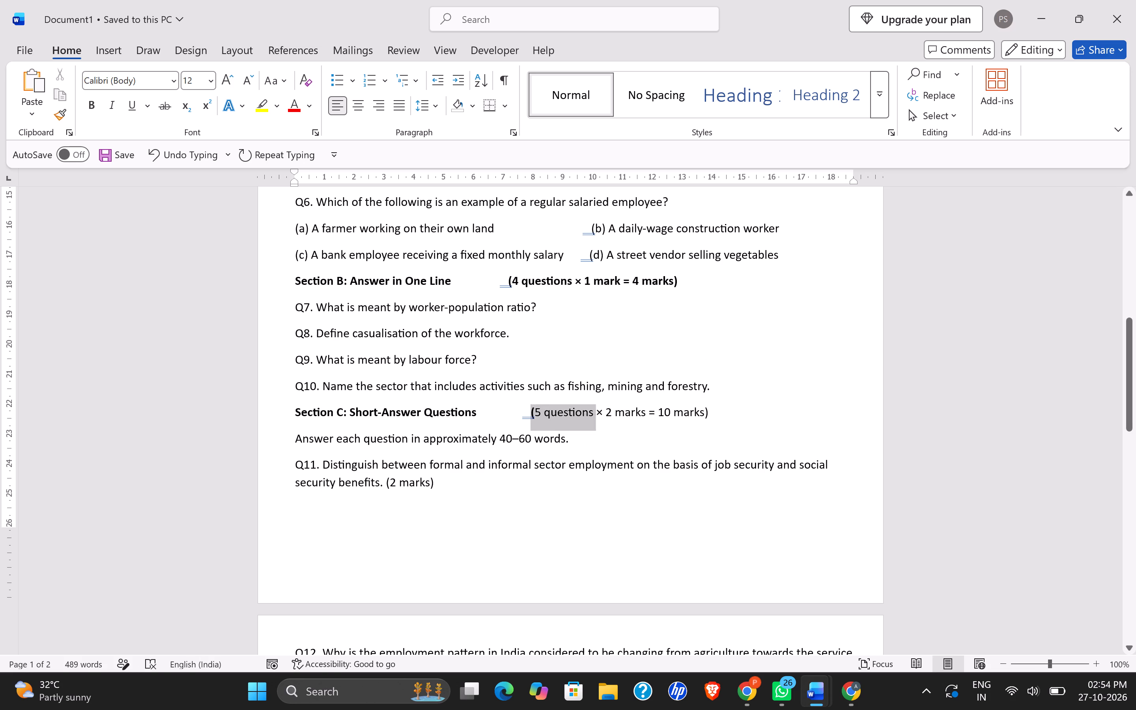
pyautogui.moveTo(556, 413); pyautogui.dragTo(711, 410)
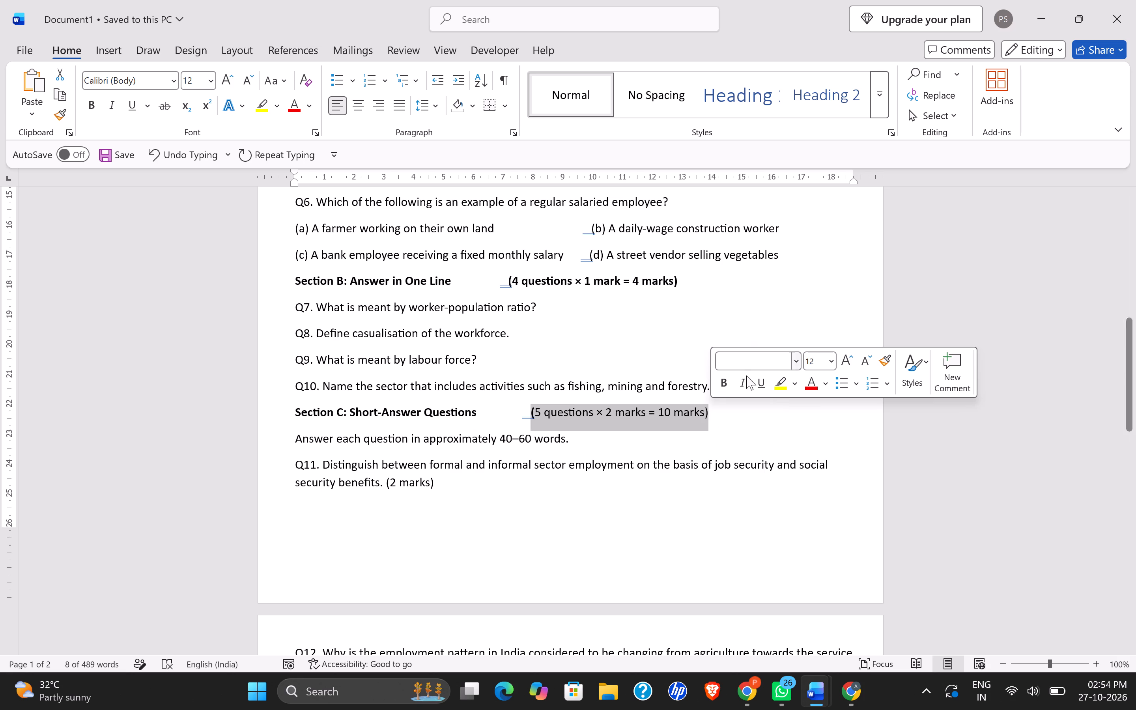
pyautogui.click(727, 387)
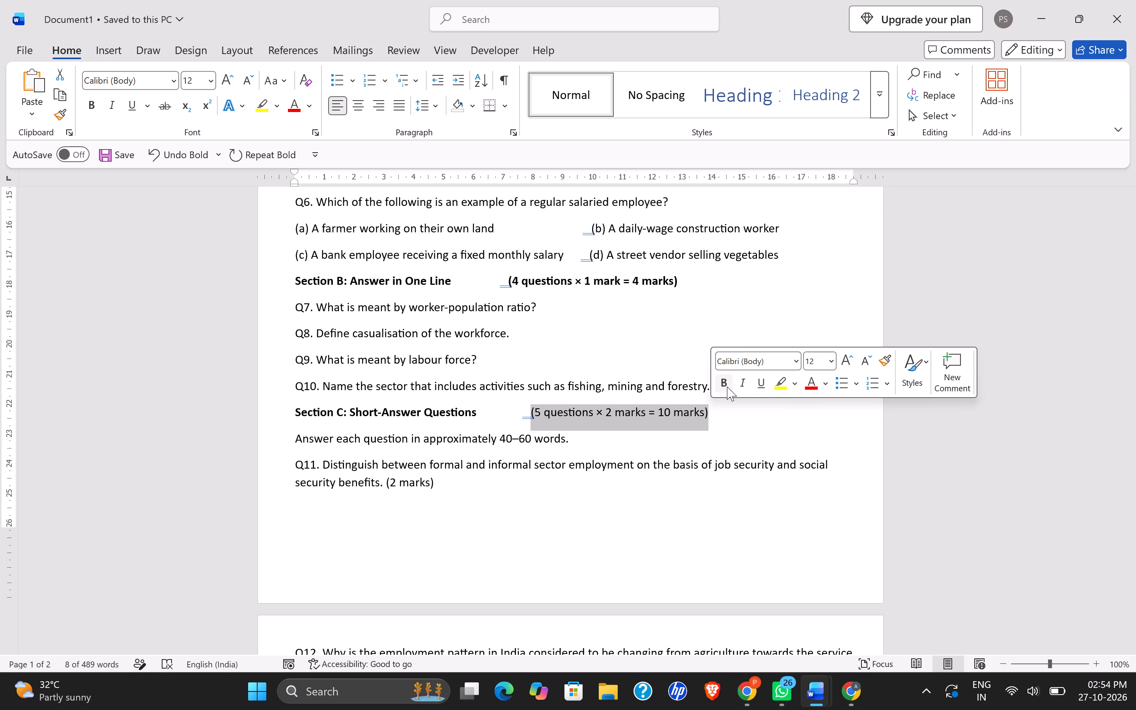
pyautogui.click(727, 387)
pyautogui.click(637, 468)
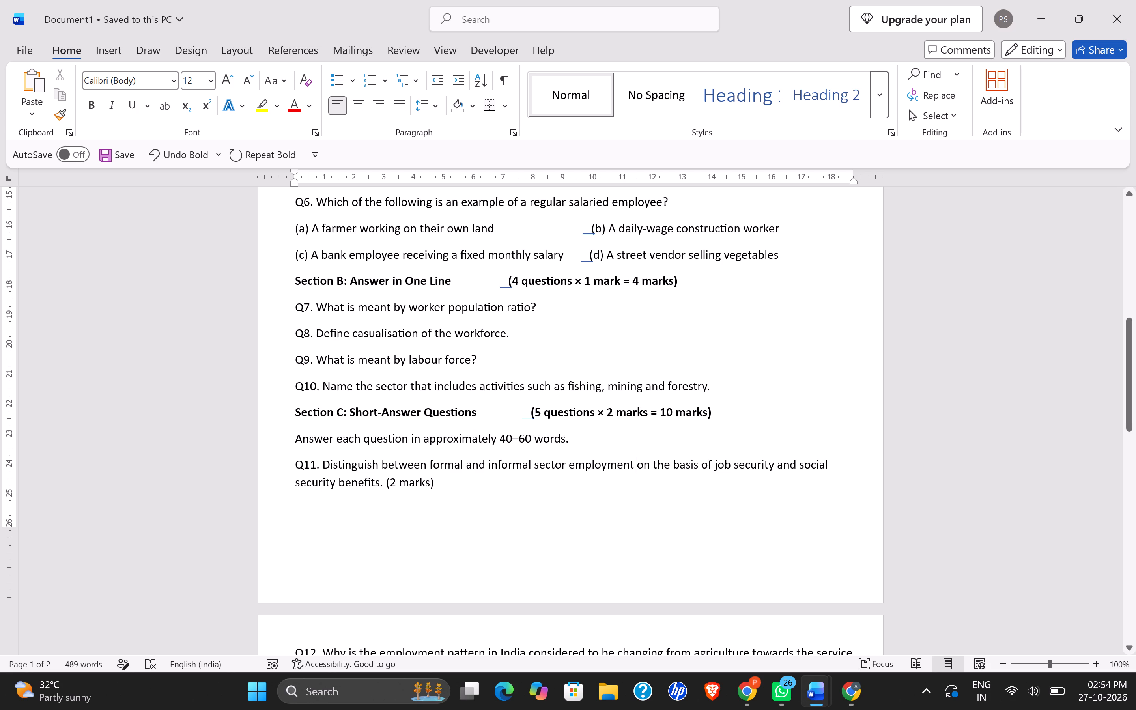
# Reduce the bottom page margin slightly so that Q12 fits on the first page.
pyautogui.scroll(-2, 347, 498)
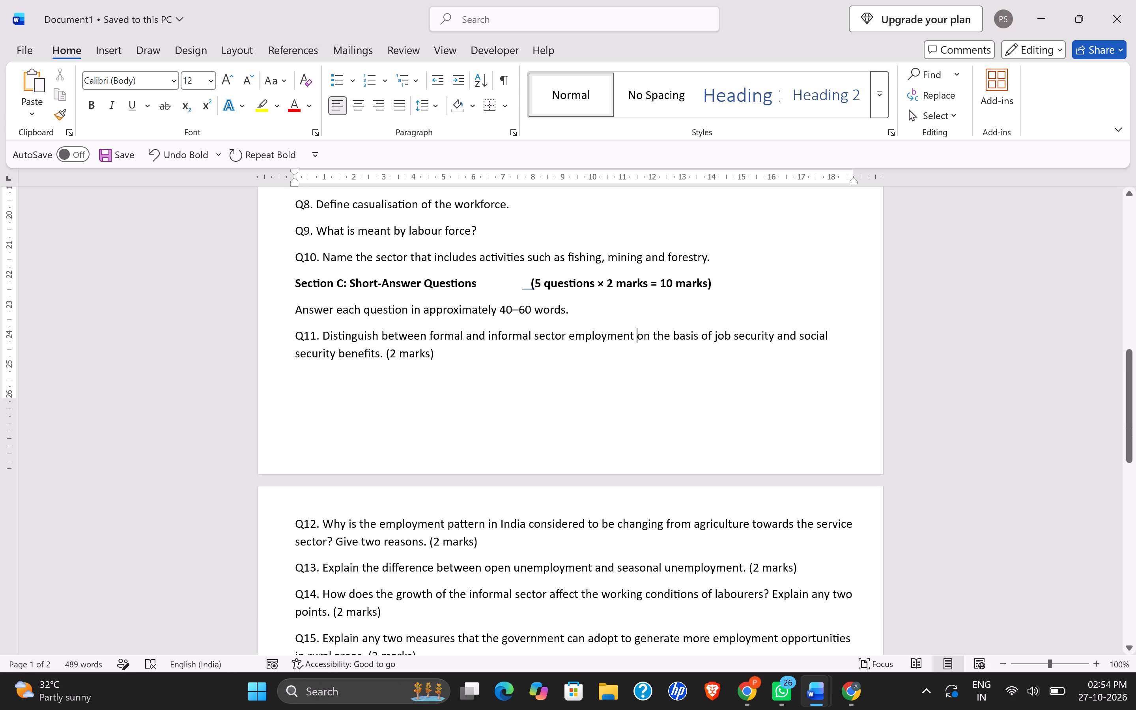
pyautogui.moveTo(10, 398); pyautogui.dragTo(10, 402)
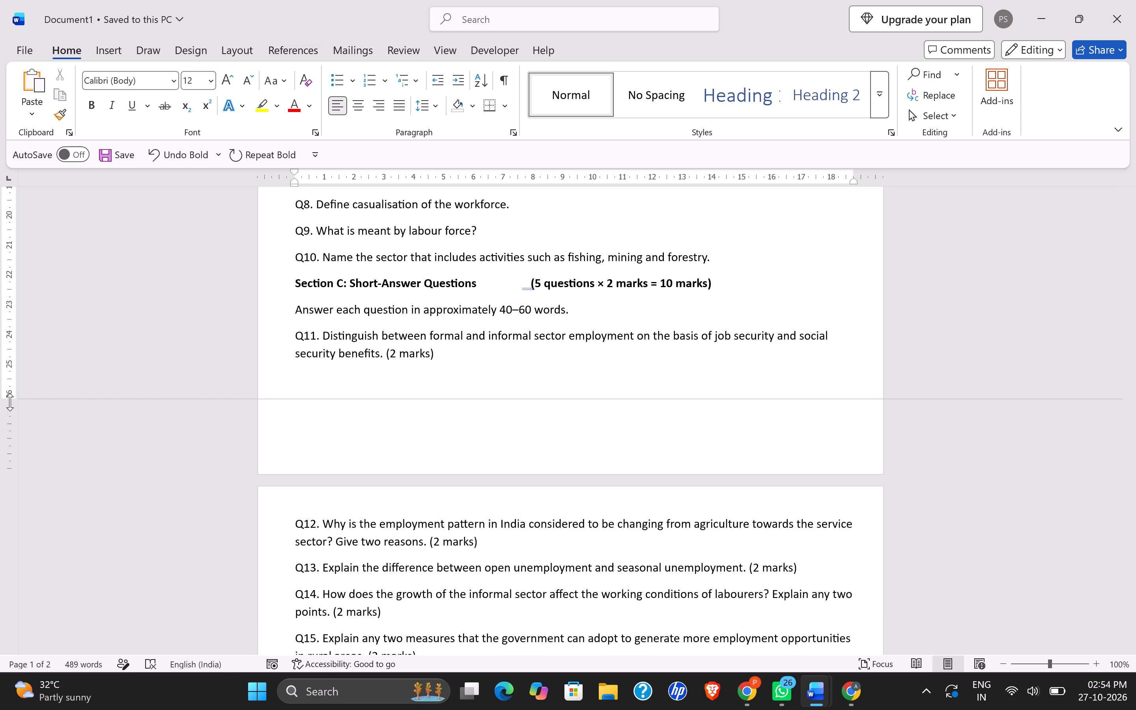
pyautogui.moveTo(10, 402); pyautogui.dragTo(10, 409)
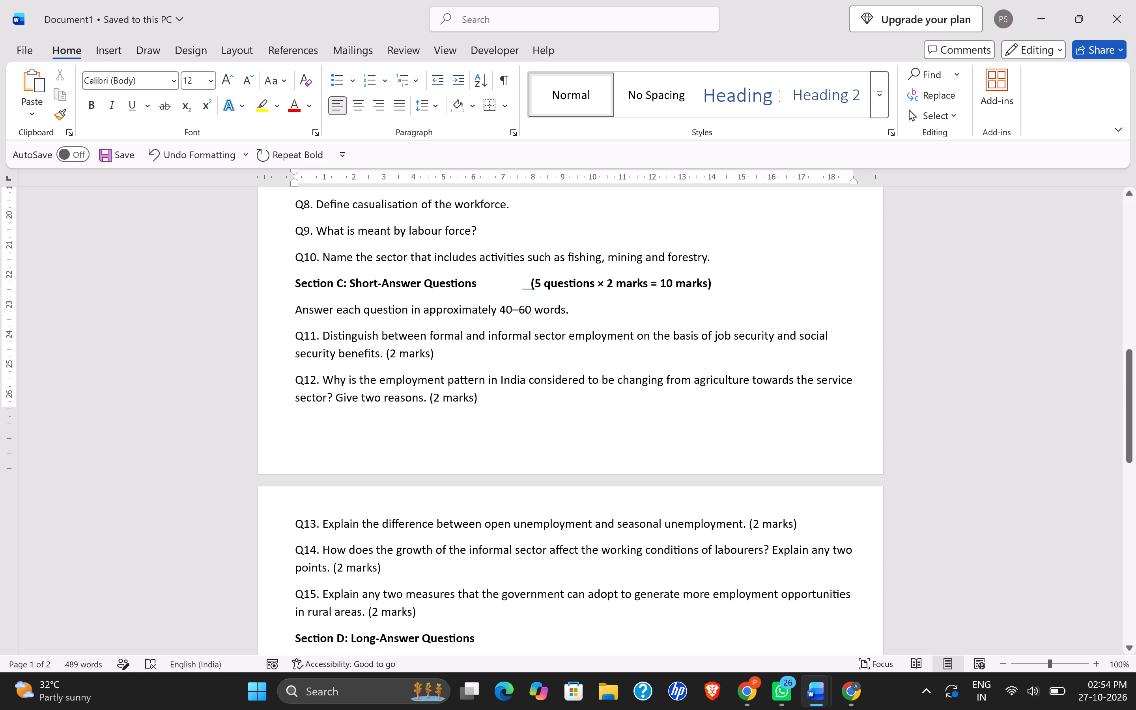
# Bring the line "2 questions × 5 marks = 10 marks" up onto the Section D heading line, separated by a wide gap of spaces.
pyautogui.scroll(-1, 339, 426)
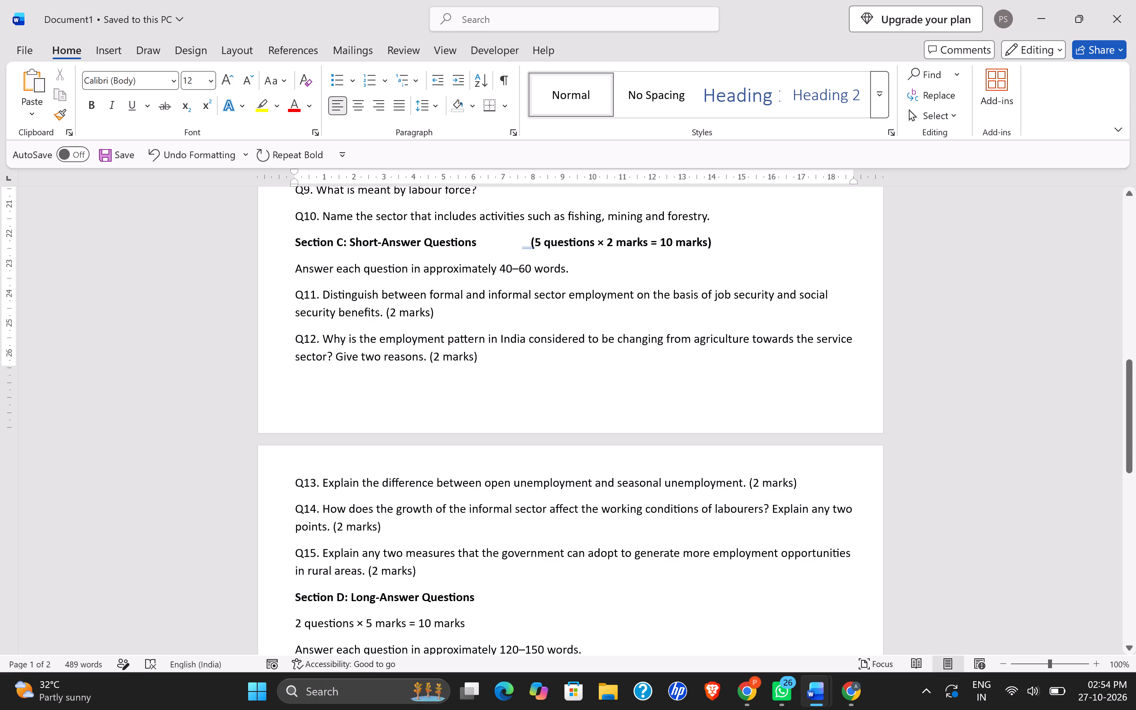
pyautogui.scroll(-1, 350, 501)
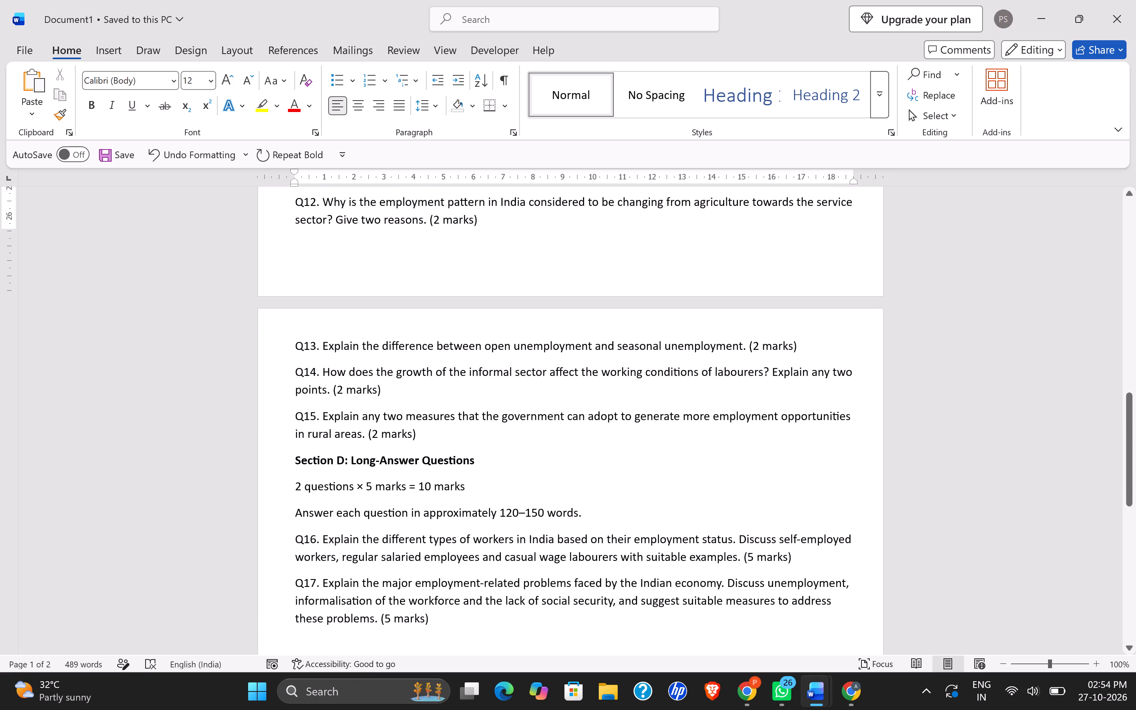
pyautogui.click(286, 483)
pyautogui.press('BackSpace')
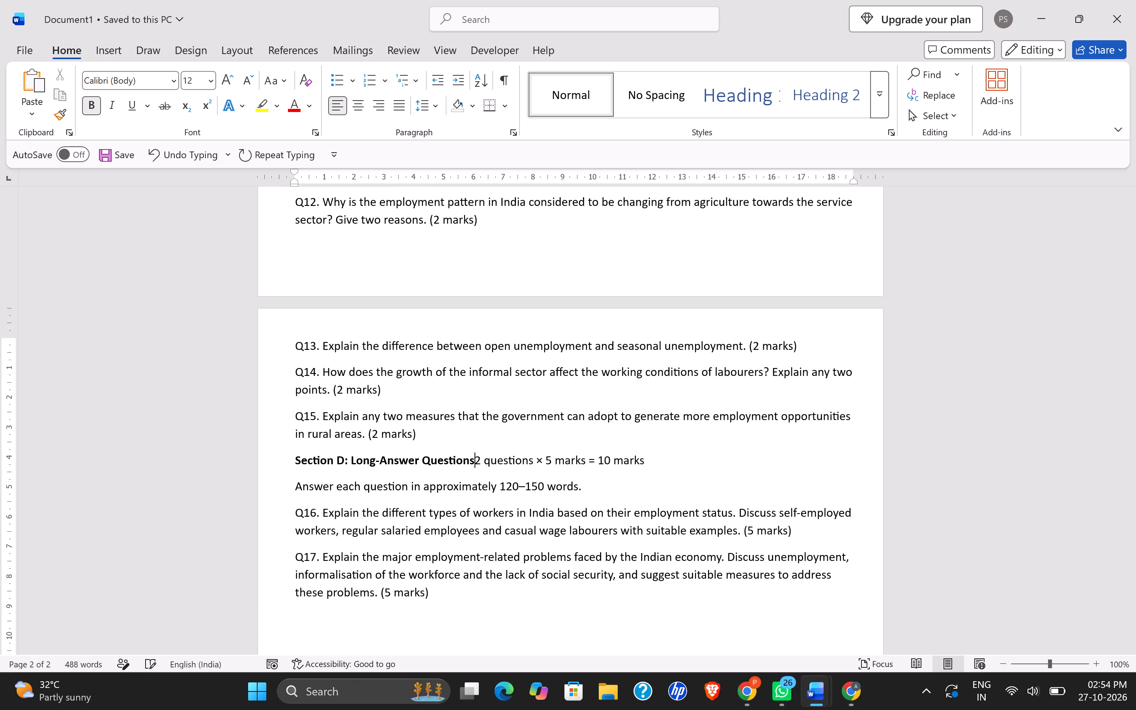
pyautogui.press('space')
pyautogui.press('space')
pyautogui.press('space')
pyautogui.press('space')
pyautogui.press('space')
pyautogui.press('space')
pyautogui.press('space')
pyautogui.press('space')
pyautogui.press('space')
pyautogui.press('space')
pyautogui.press('space')
pyautogui.press('space')
pyautogui.press('space')
pyautogui.press('space')
pyautogui.press('space')
pyautogui.press('space')
pyautogui.press('space')
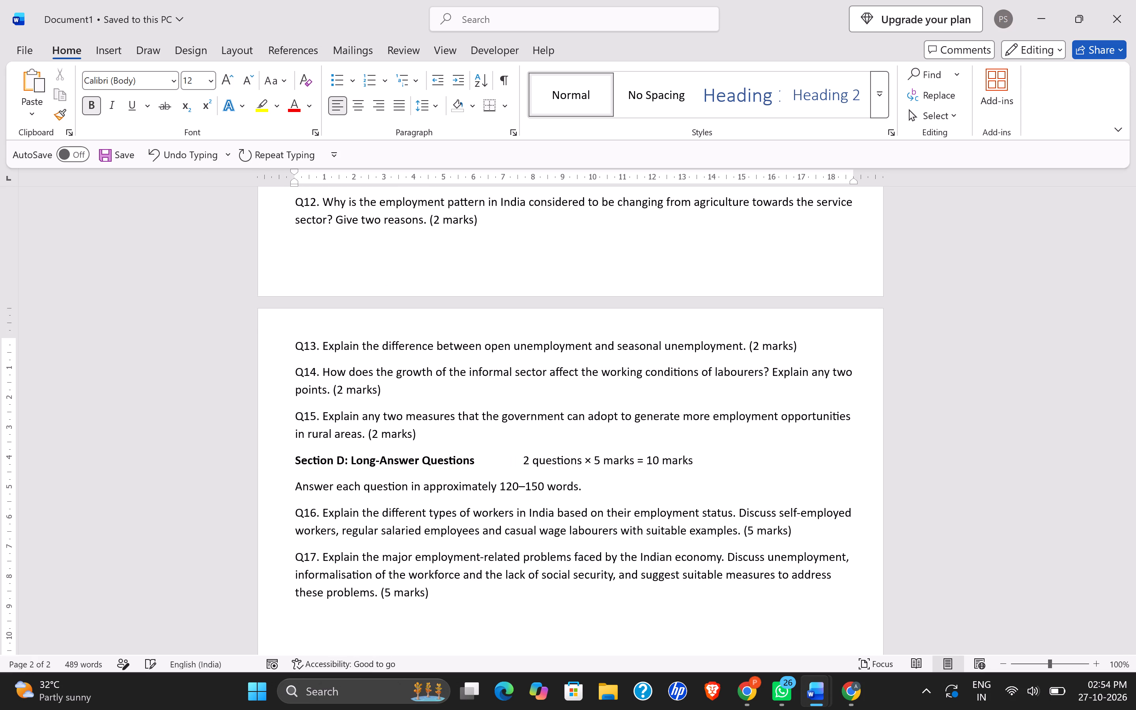
# Enclose the Section D marks note "2 questions × 5 marks = 10 marks" in parentheses.
pyautogui.hotkey('shift', '(')
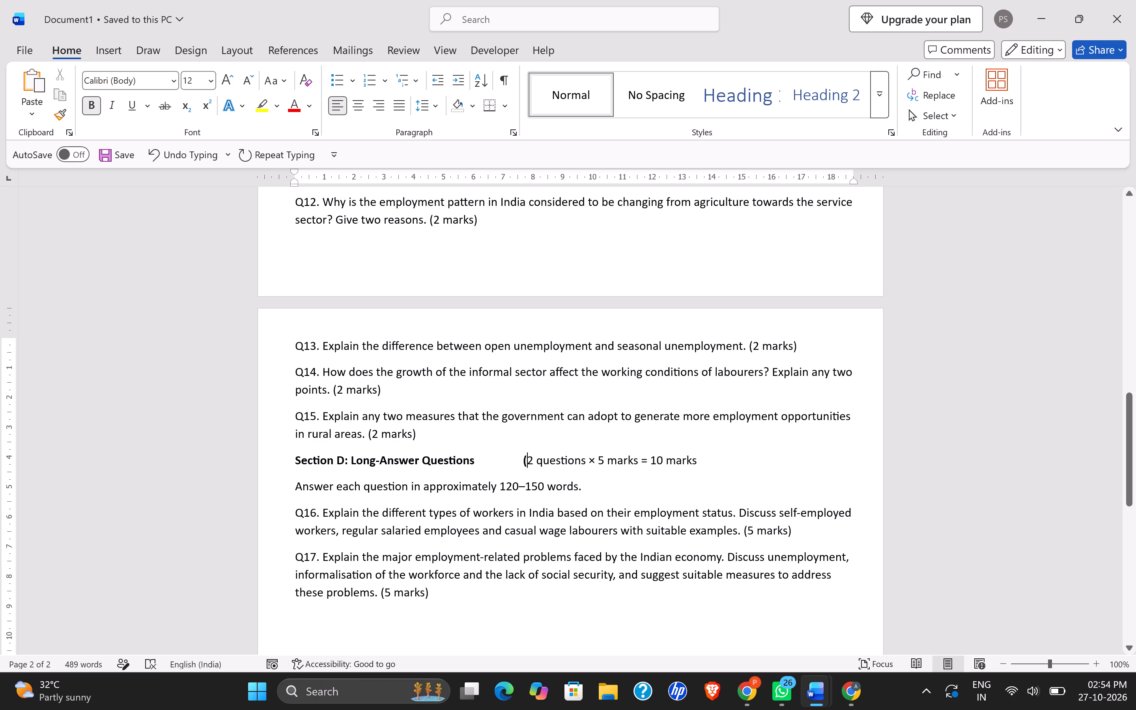
pyautogui.click(699, 460)
pyautogui.hotkey('shift', ')')
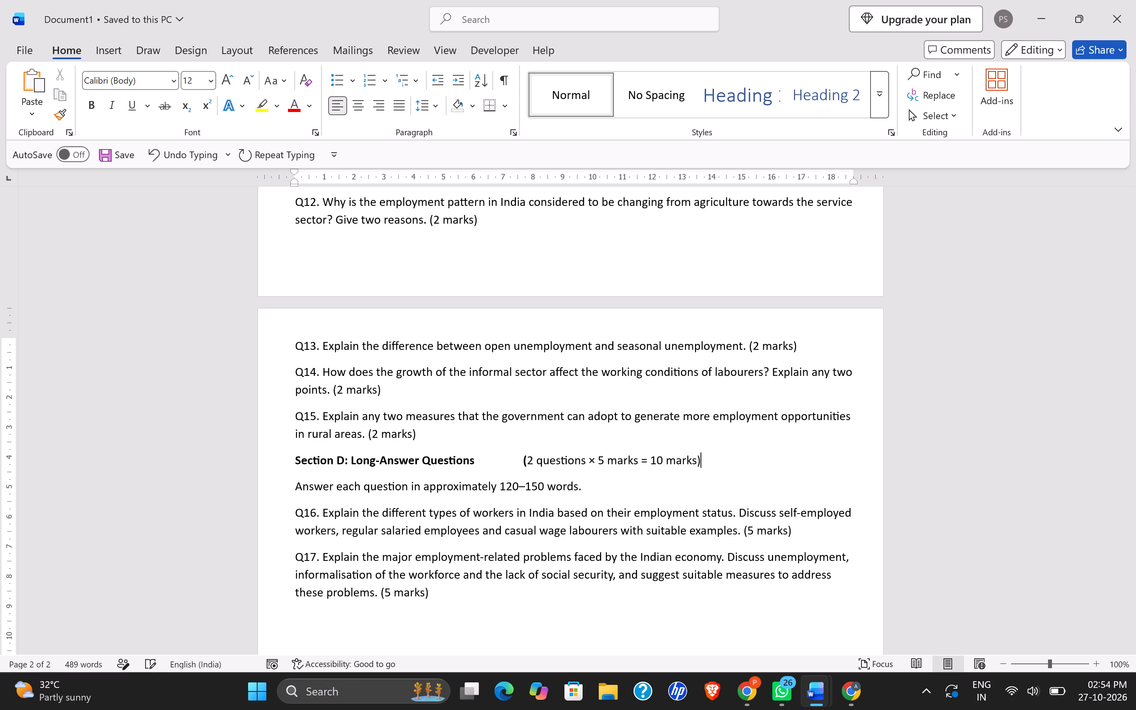
# Make the marks text "2 questions × 5 marks = 10 marks" on the Section D heading line bold.
pyautogui.moveTo(519, 463); pyautogui.dragTo(621, 465)
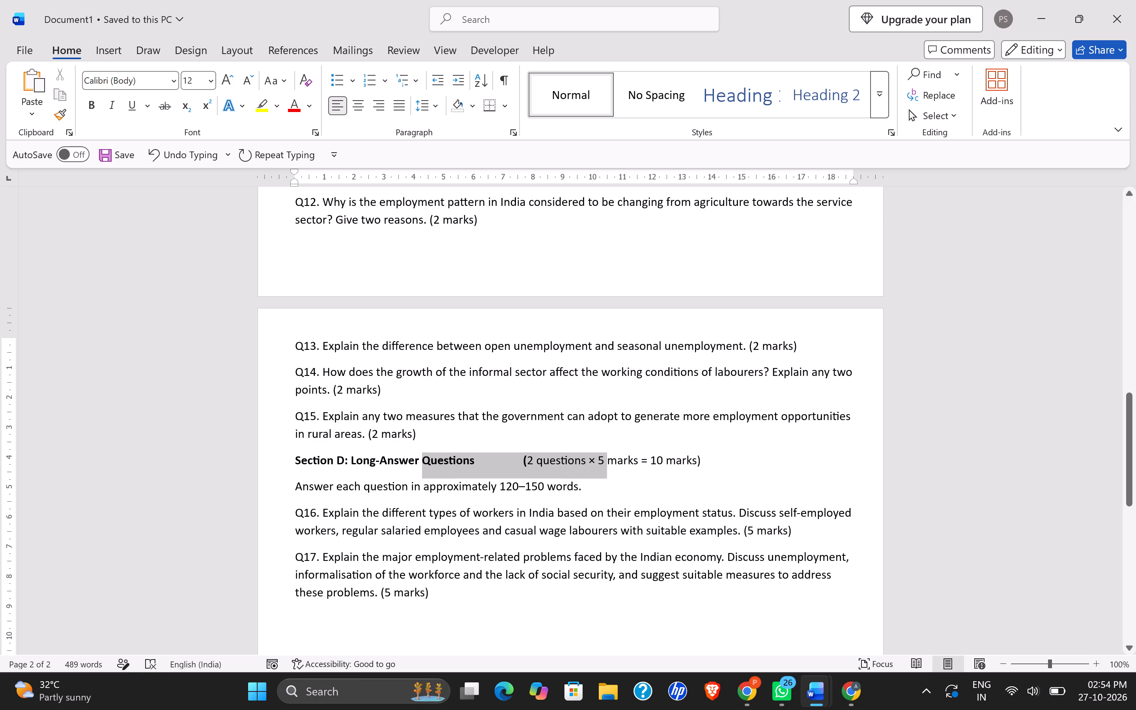
pyautogui.moveTo(621, 465); pyautogui.dragTo(720, 479)
pyautogui.click(635, 467)
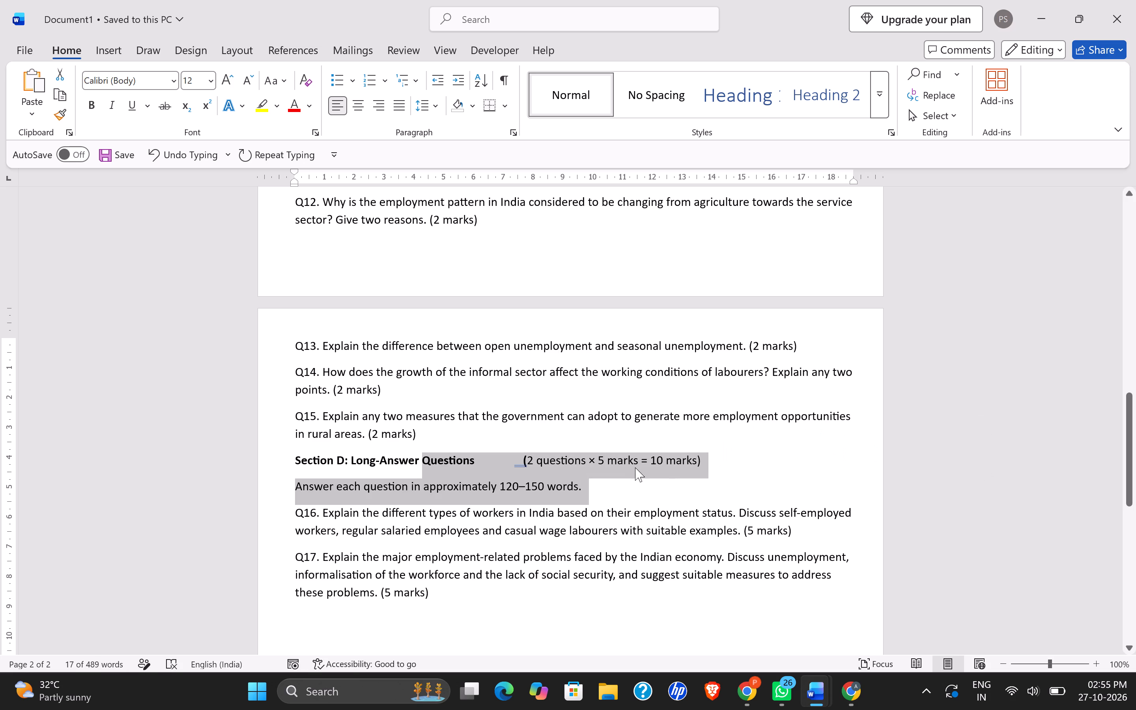
pyautogui.moveTo(525, 468); pyautogui.dragTo(569, 465)
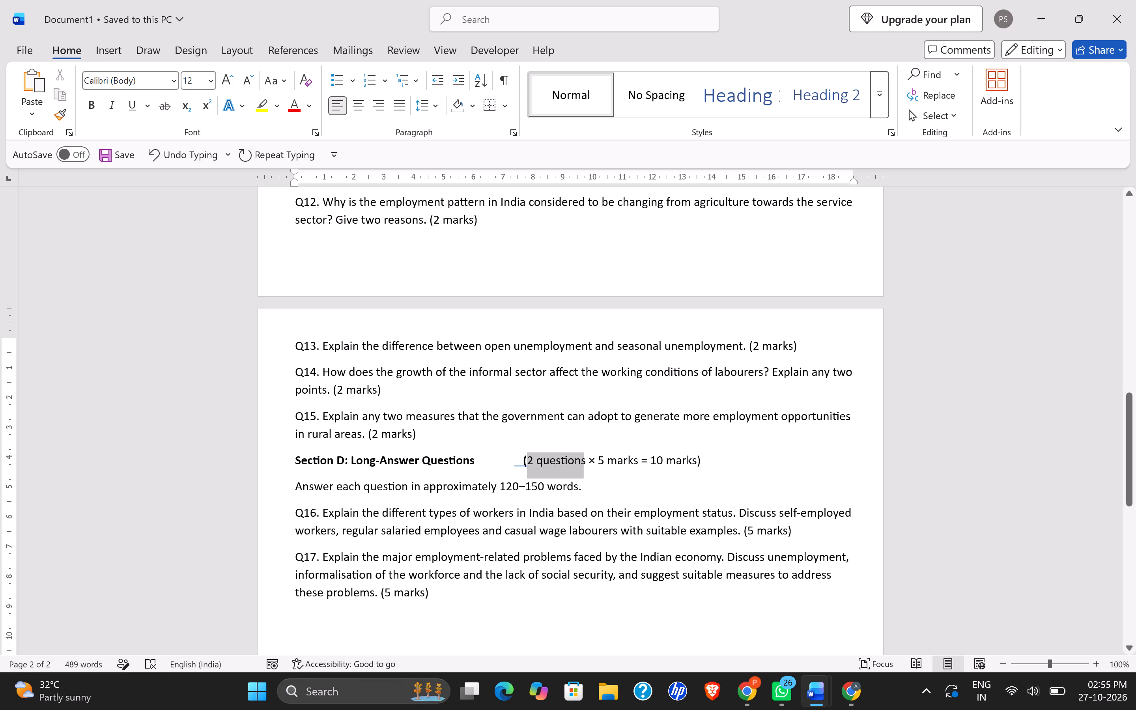
pyautogui.moveTo(569, 465); pyautogui.dragTo(695, 473)
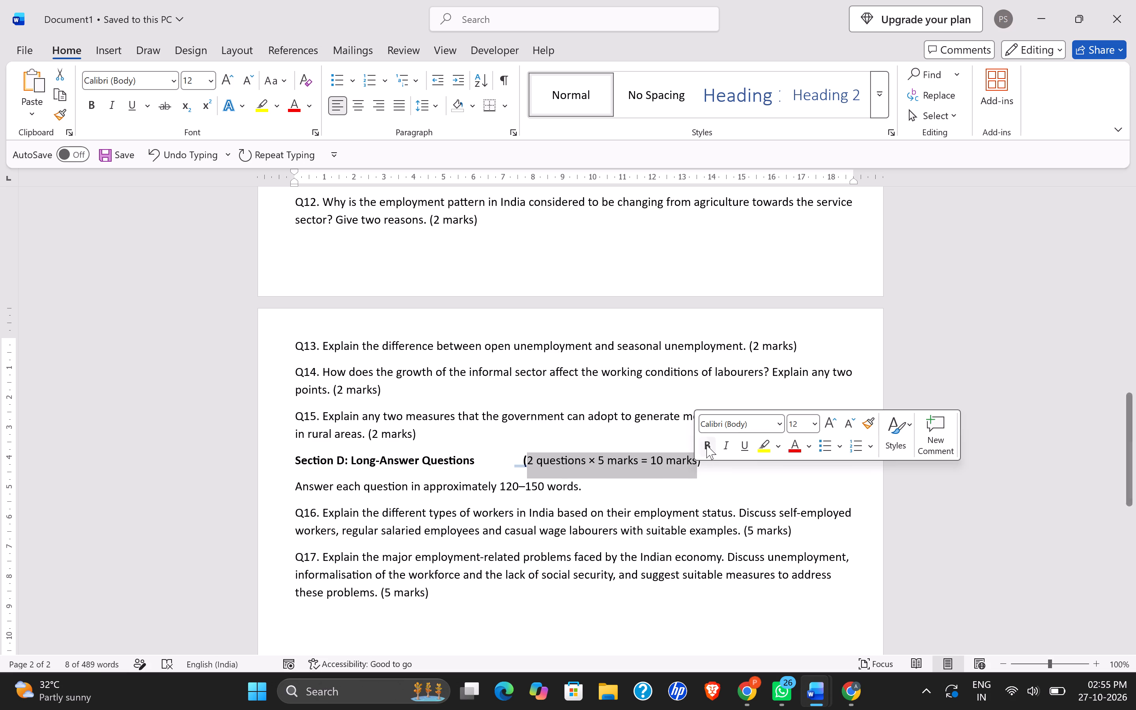
pyautogui.click(706, 443)
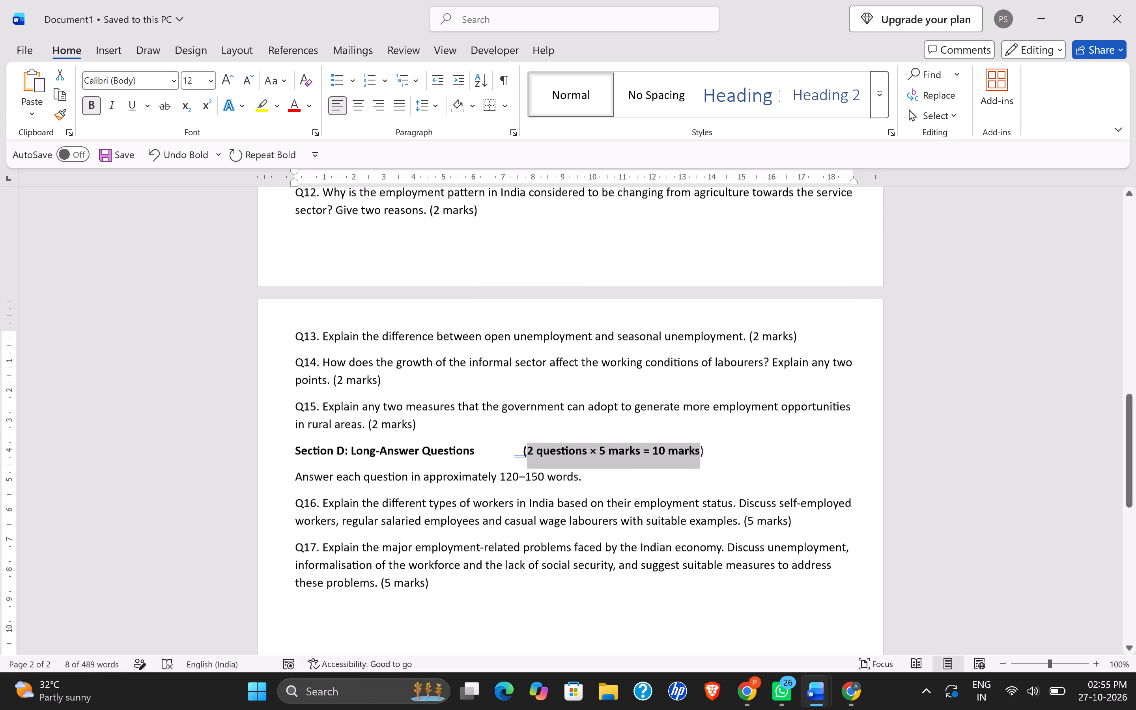
# Review the layout of the whole test, from the long-answer questions back to the title and through the sections.
pyautogui.scroll(-2, 431, 494)
pyautogui.scroll(4, 431, 494)
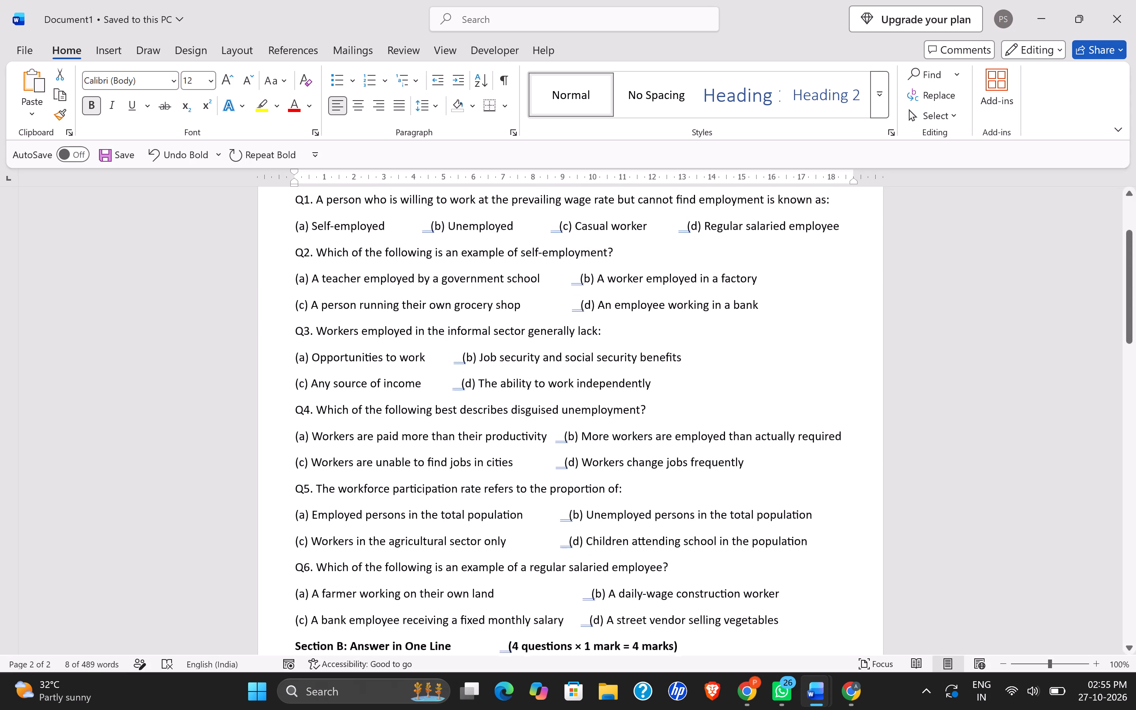
pyautogui.scroll(5, 431, 494)
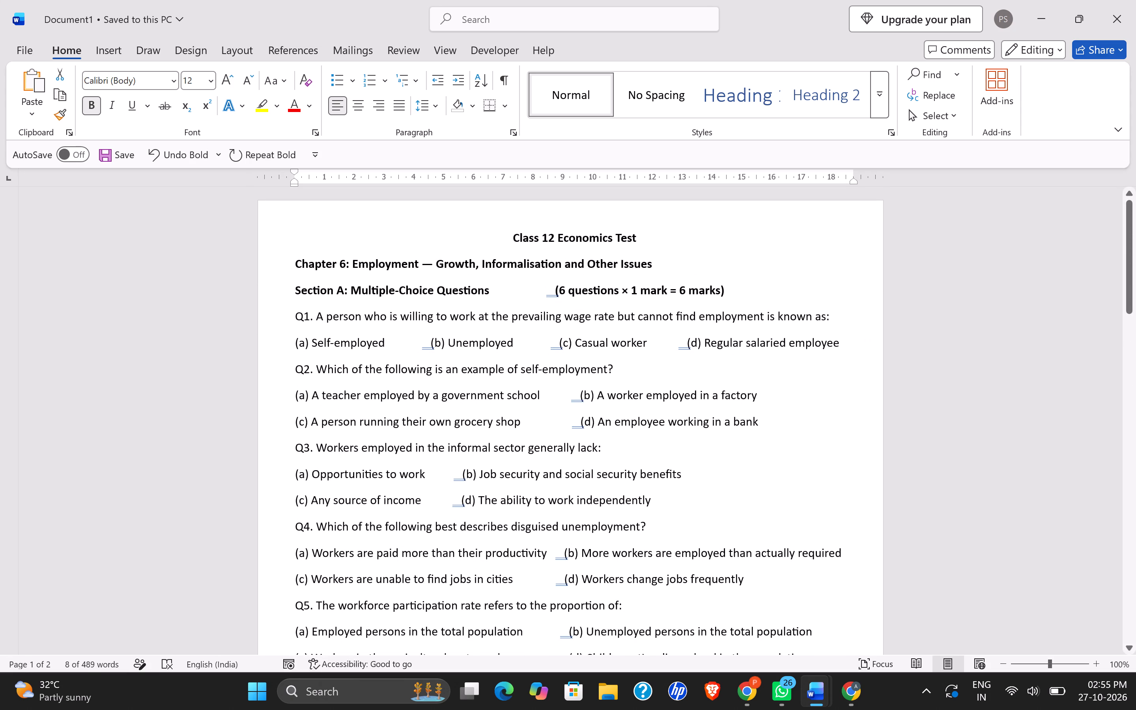
pyautogui.click(473, 480)
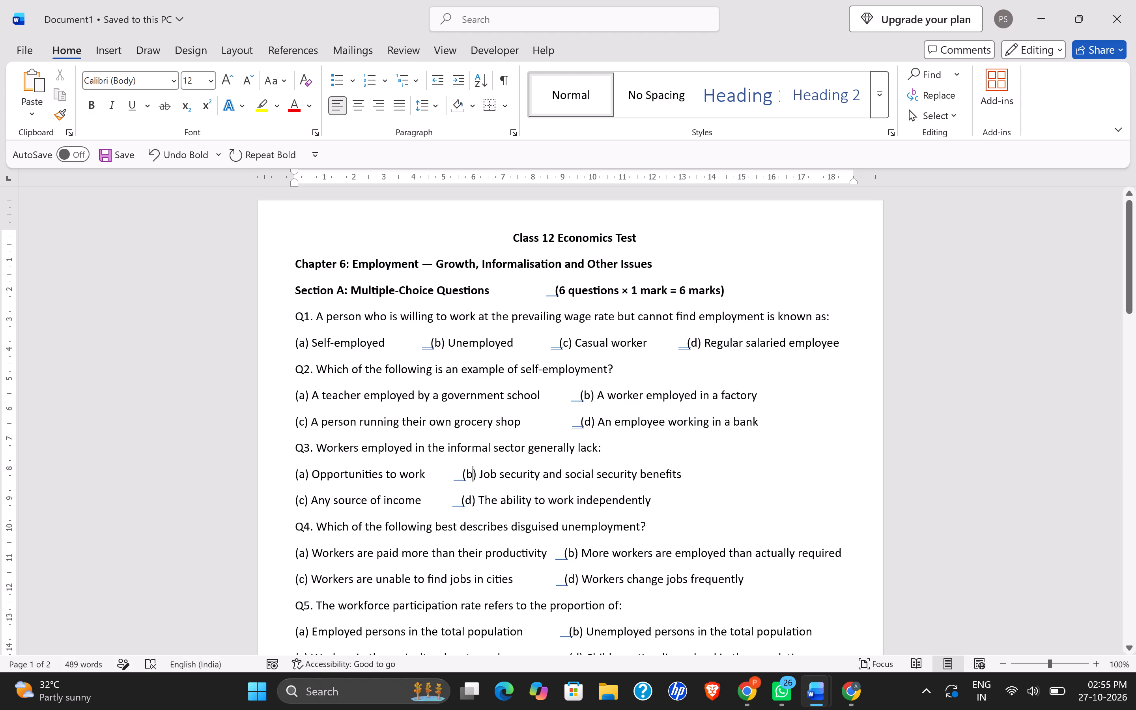
pyautogui.click(568, 236)
pyautogui.scroll(-10, 597, 338)
pyautogui.scroll(4, 597, 338)
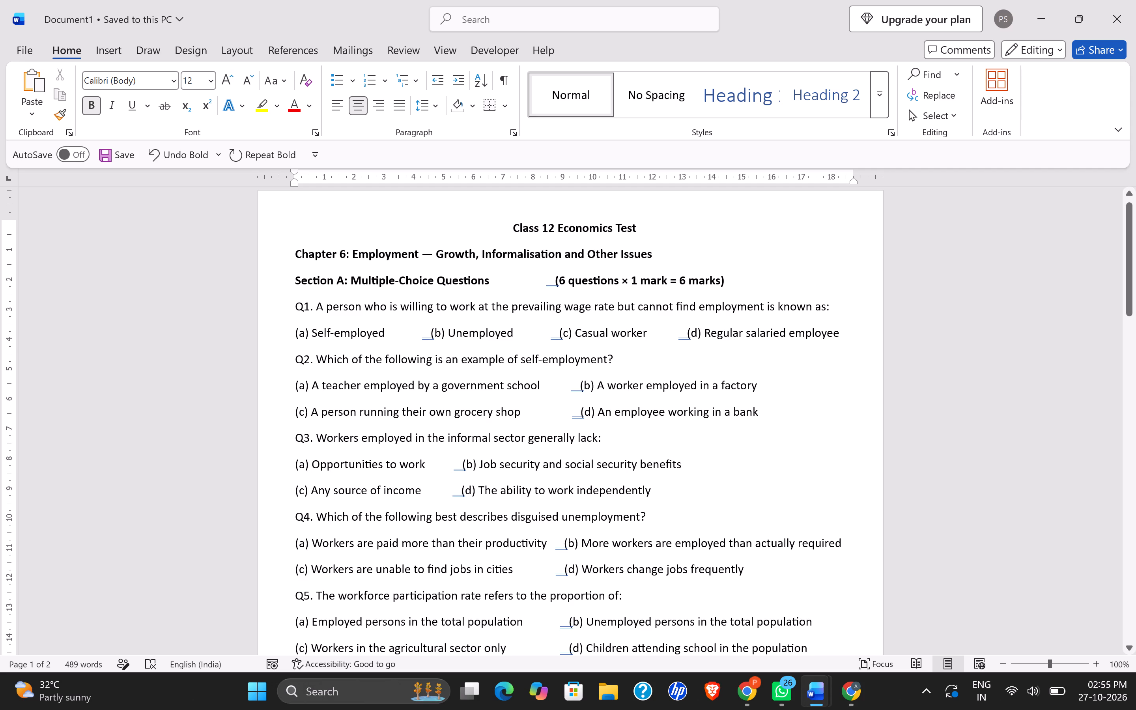
# Centre the line "Chapter 6: Employment — Growth, Informalisation and Other Issues" beneath the test title.
pyautogui.moveTo(294, 252); pyautogui.dragTo(691, 258)
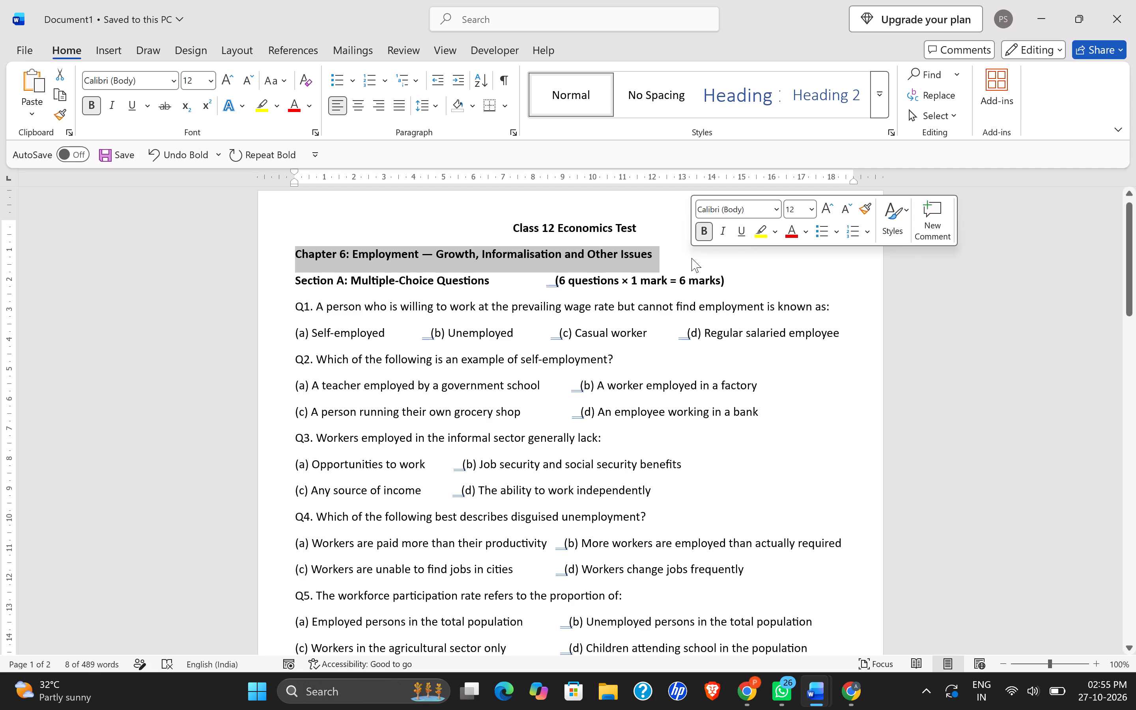
# Centre the line "Chapter 6: Employment — Growth, Informalisation and Other Issues" beneath the test title.
pyautogui.click(353, 104)
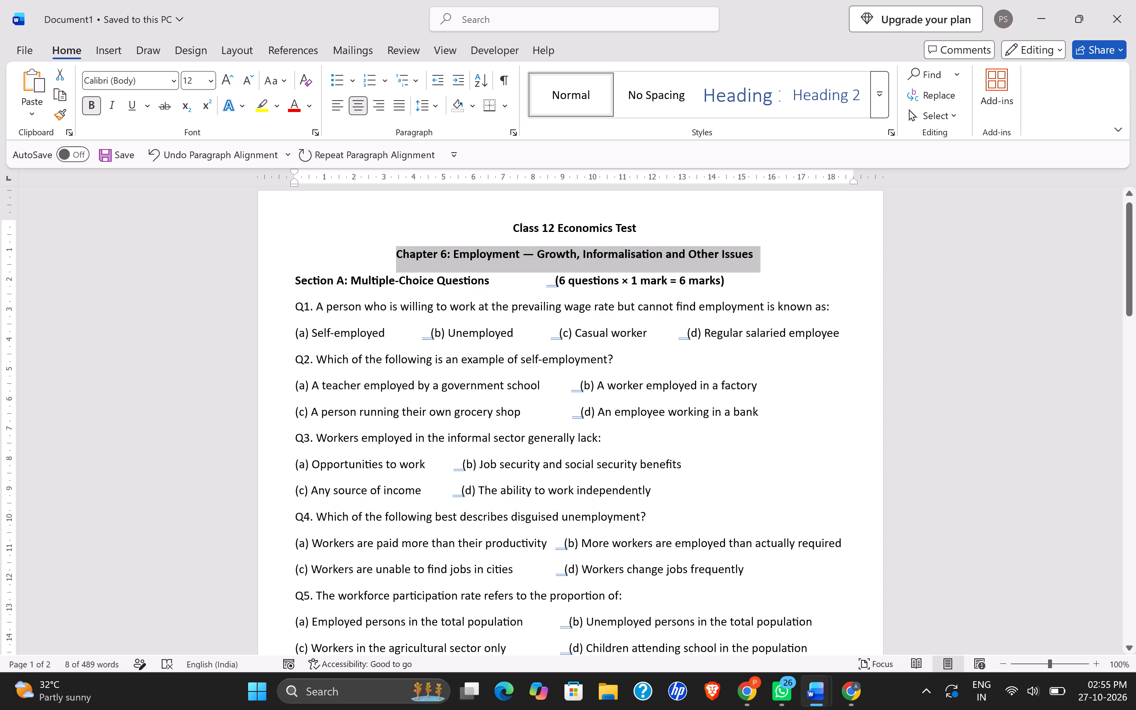
pyautogui.click(509, 428)
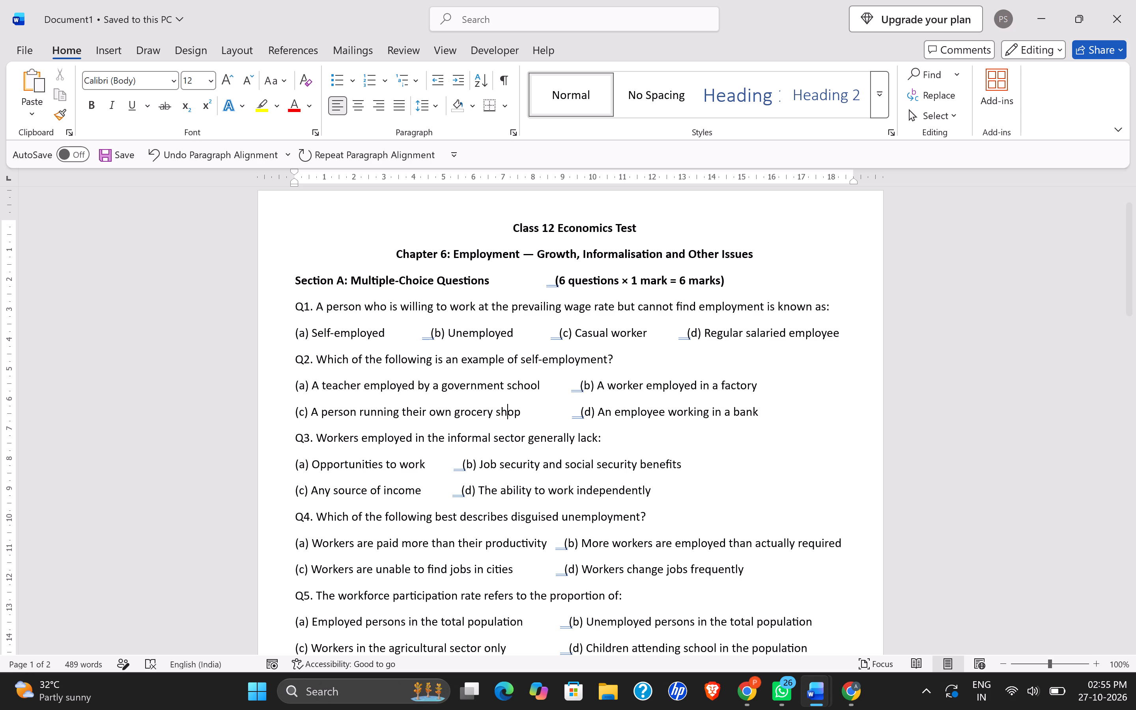
pyautogui.click(509, 428)
pyautogui.click(432, 422)
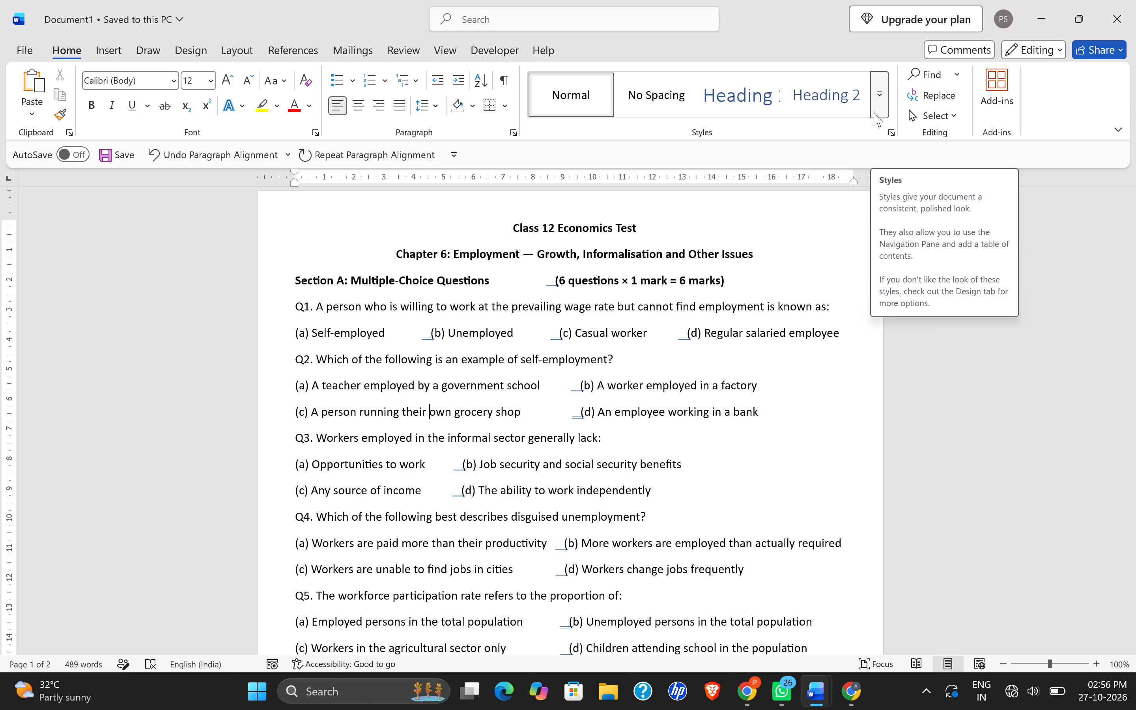
# Open the full gallery of text styles.
pyautogui.click(874, 112)
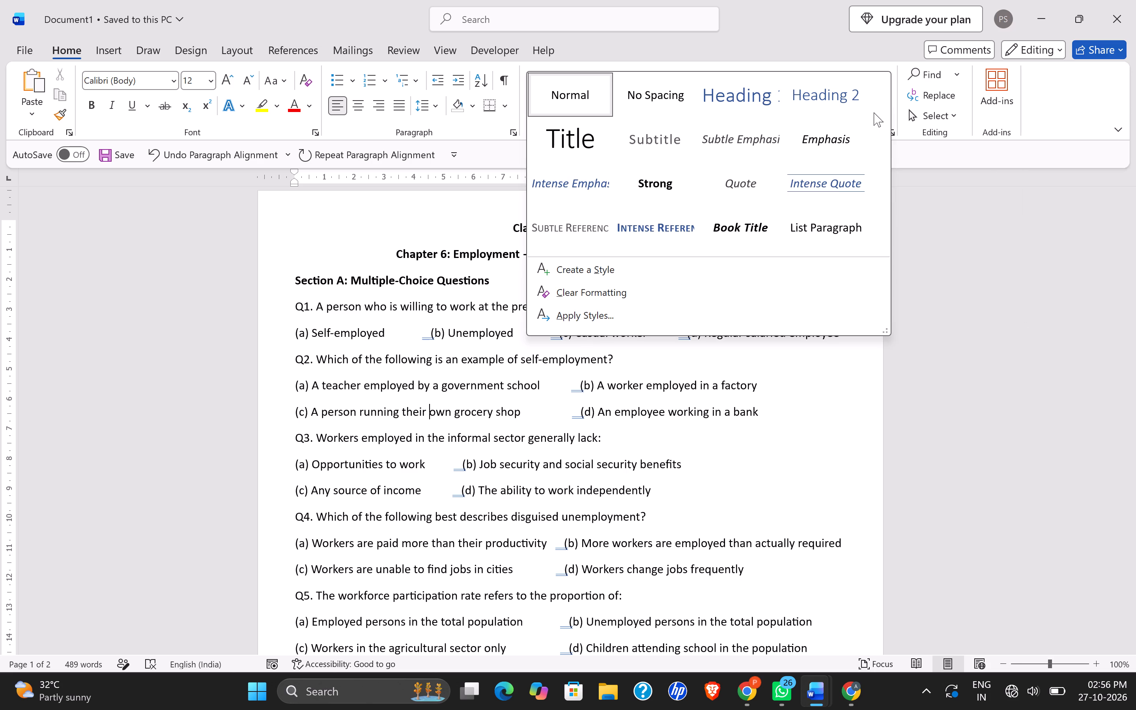
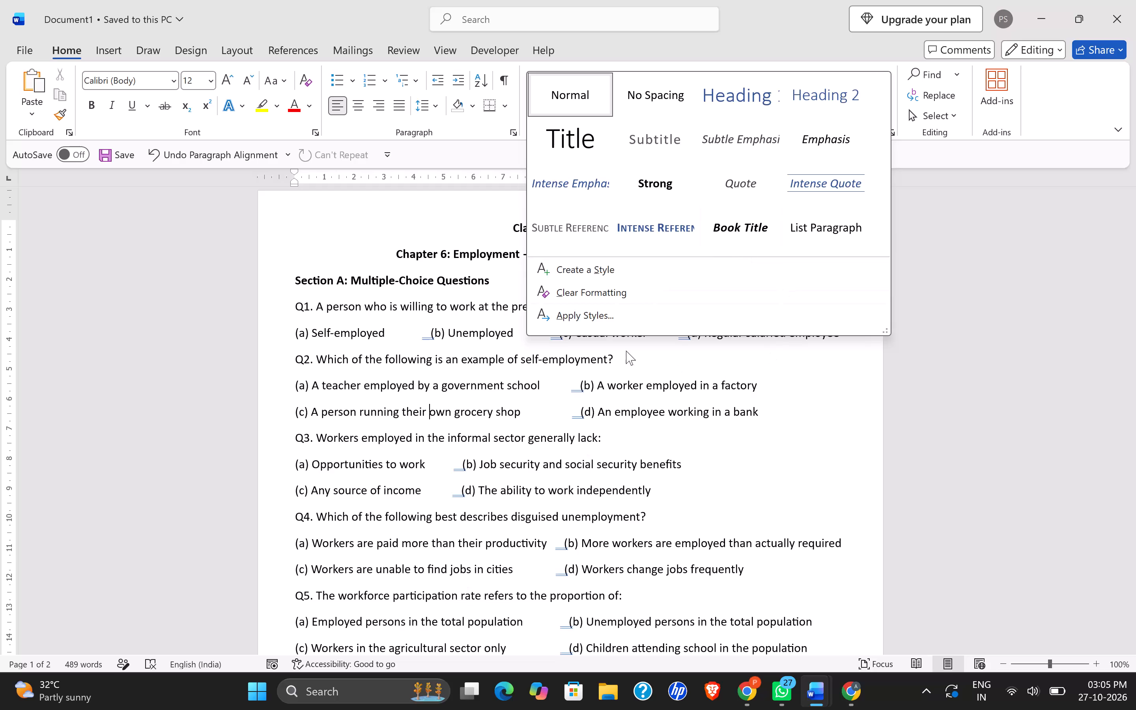
# Increase the document's top page margin slightly, working from the top of the second page at Q13.
pyautogui.click(469, 379)
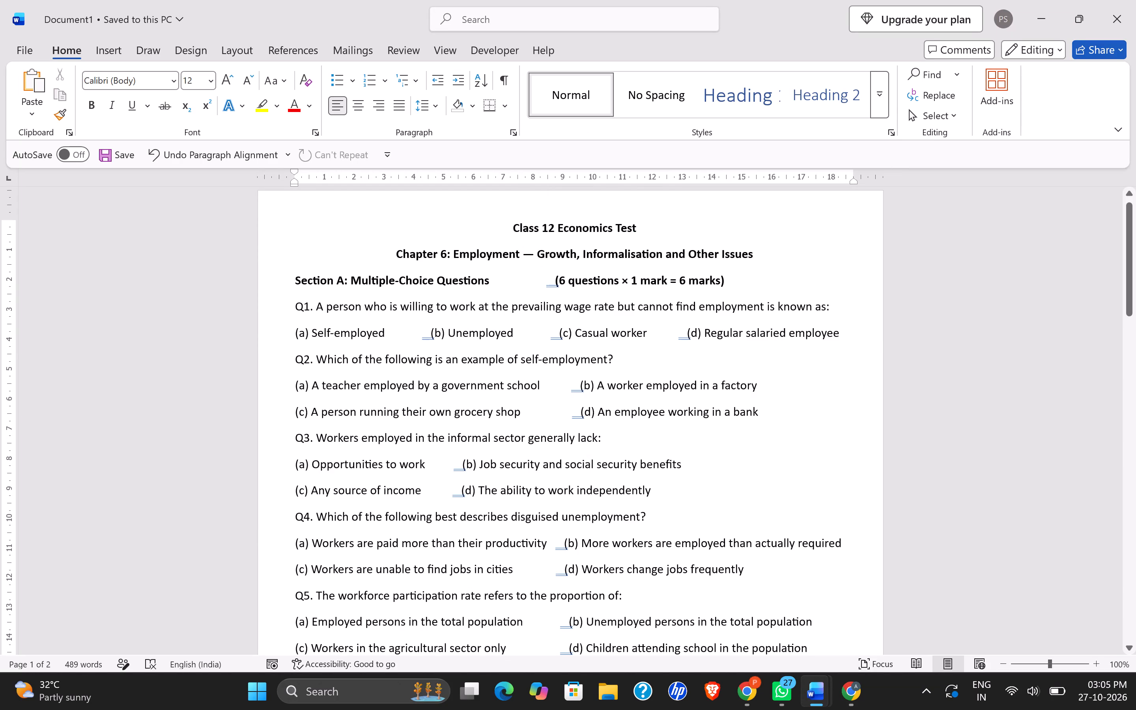
pyautogui.scroll(-1, 454, 396)
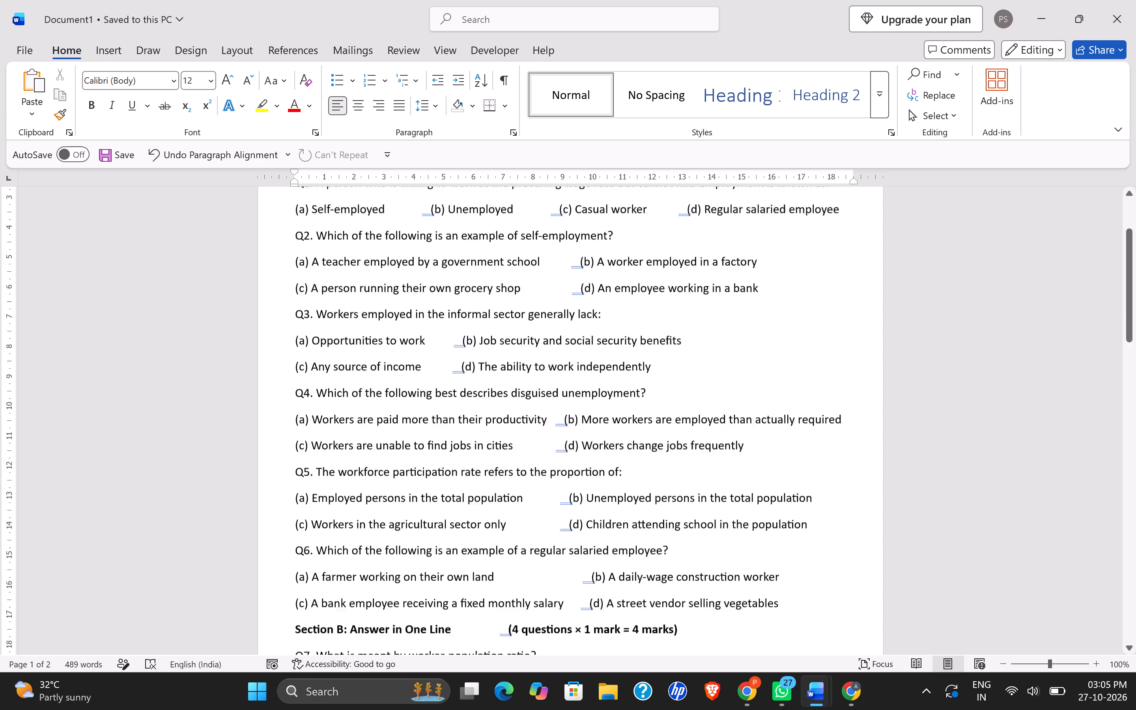
pyautogui.scroll(-6, 454, 396)
pyautogui.scroll(1, 454, 396)
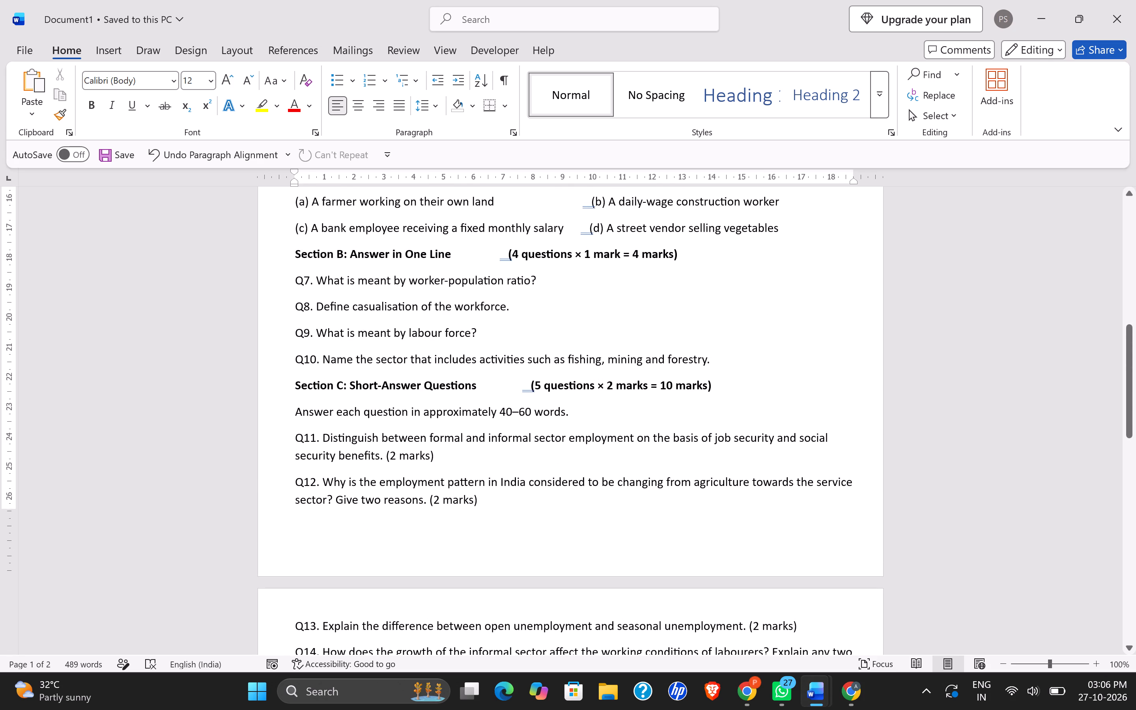
pyautogui.scroll(-5, 291, 412)
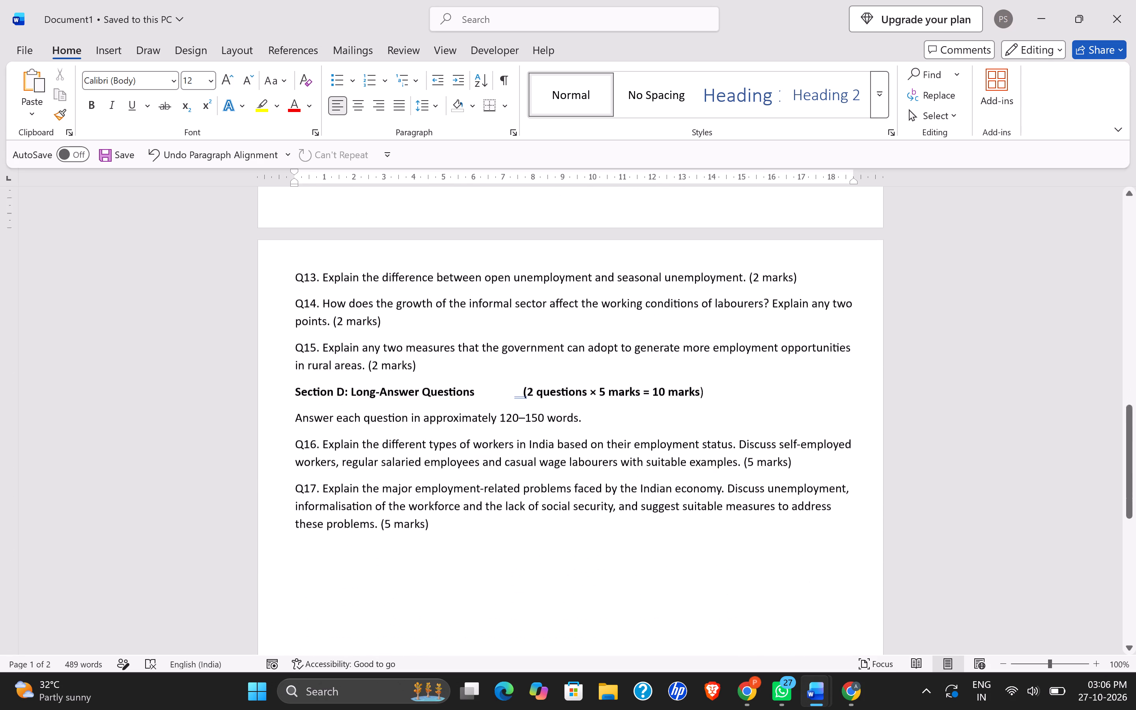
pyautogui.scroll(2, 291, 412)
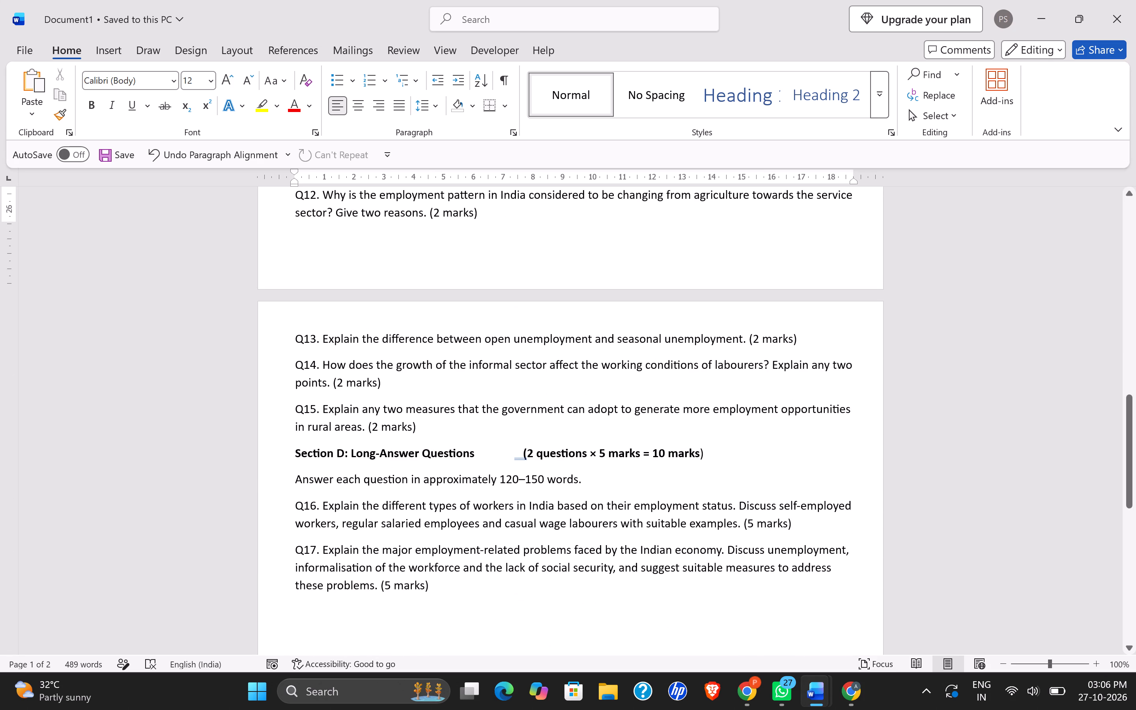
pyautogui.click(97, 350)
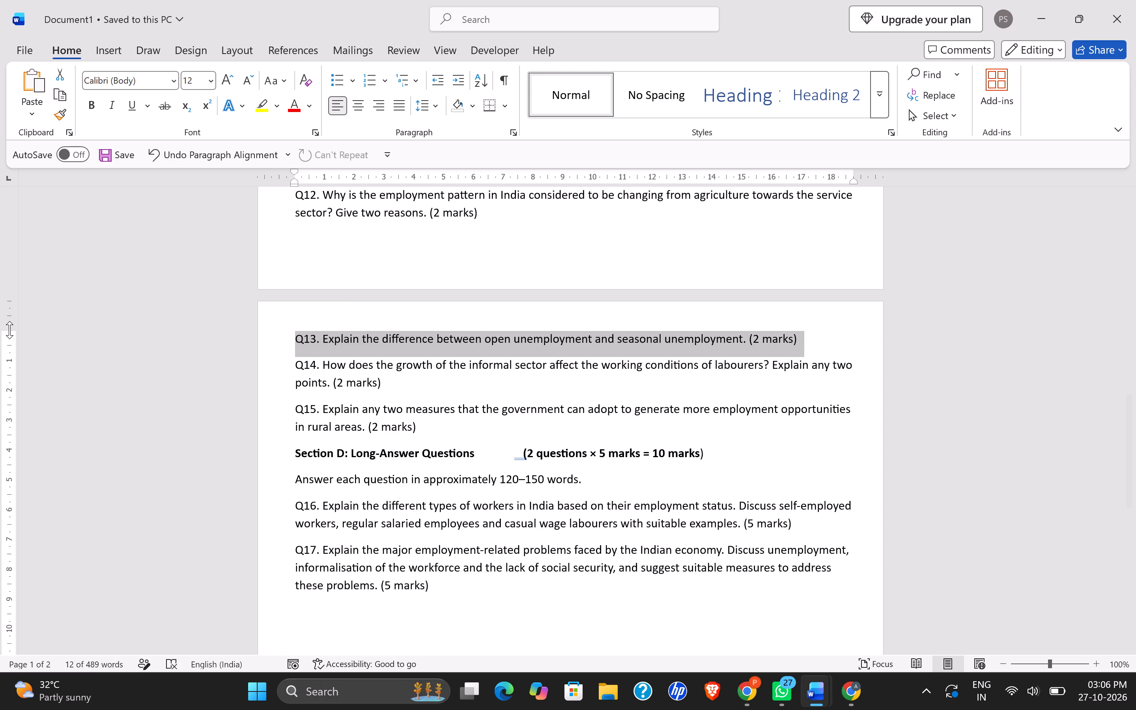
pyautogui.moveTo(9, 331); pyautogui.dragTo(13, 350)
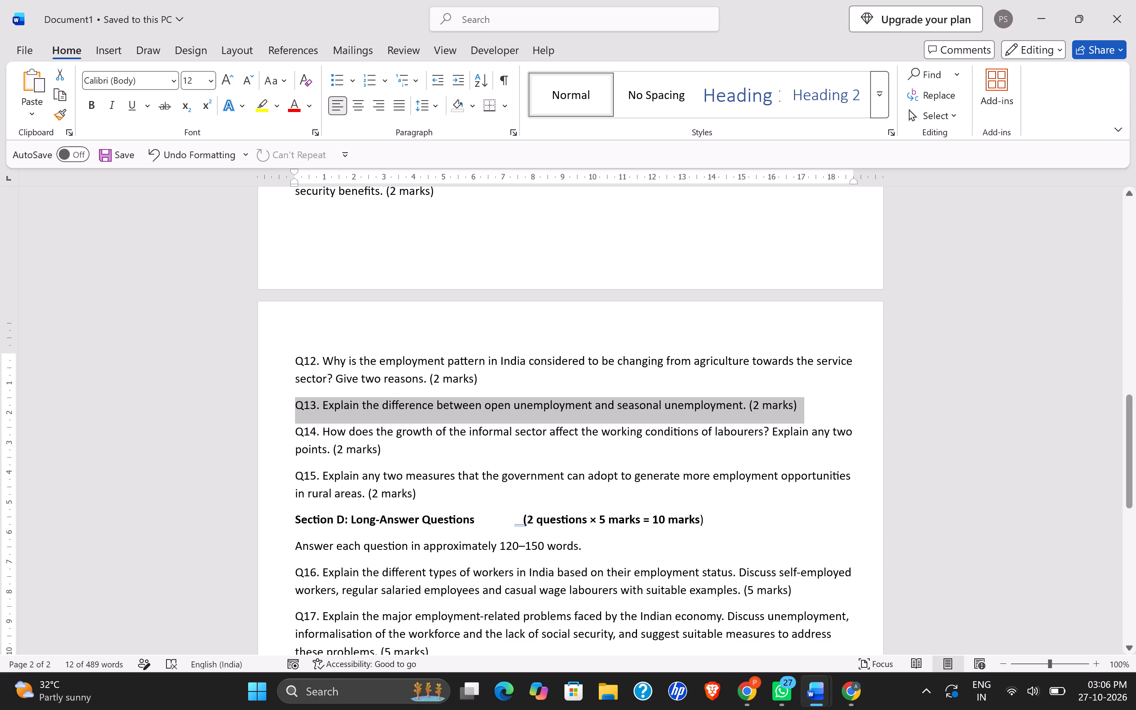
# Review the layout of both pages, checking the title block, the page break in Section C and the Section D questions.
pyautogui.scroll(-4, 633, 327)
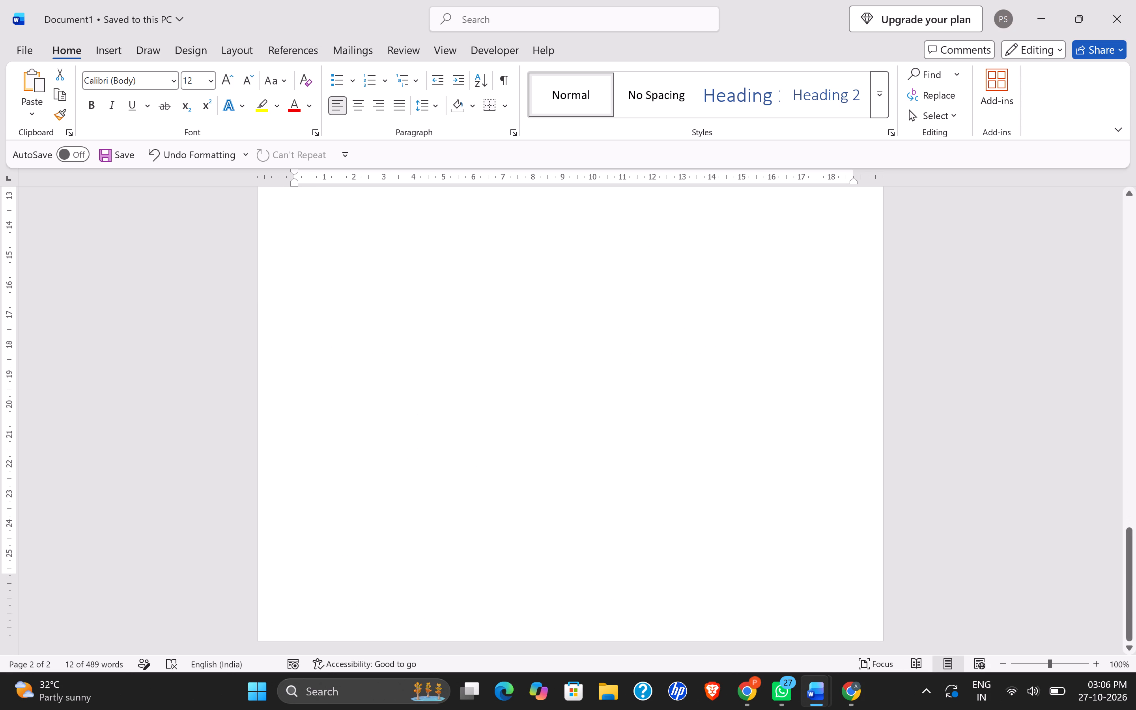
pyautogui.scroll(13, 578, 487)
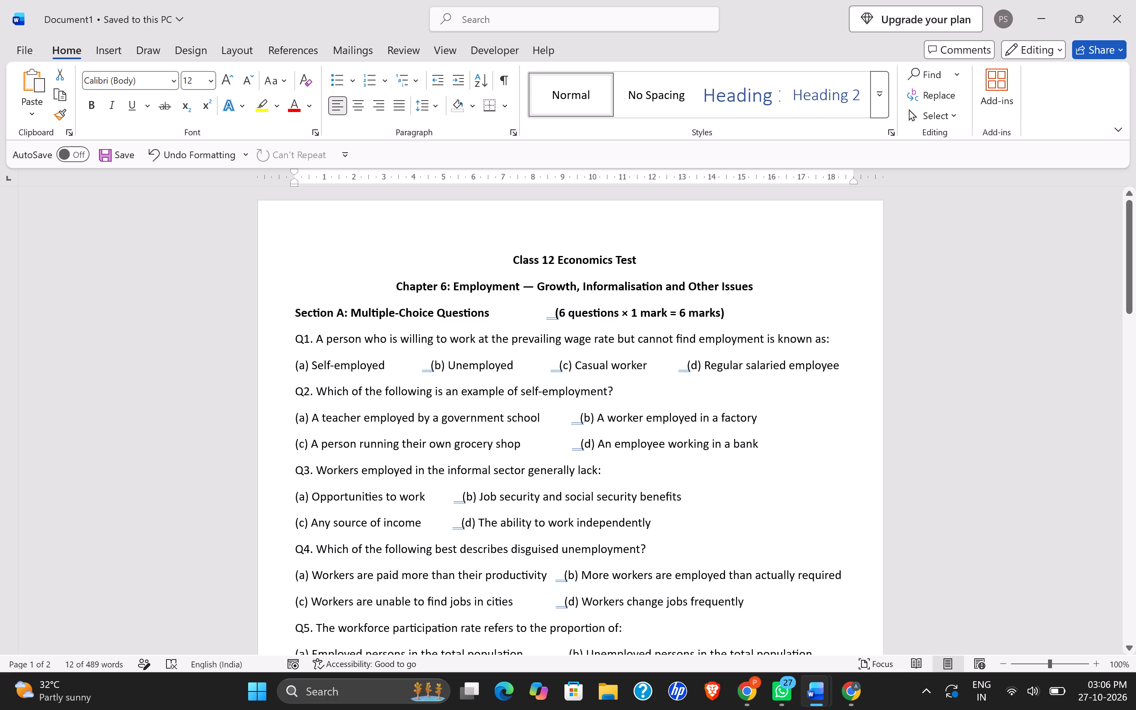
pyautogui.scroll(-1, 578, 487)
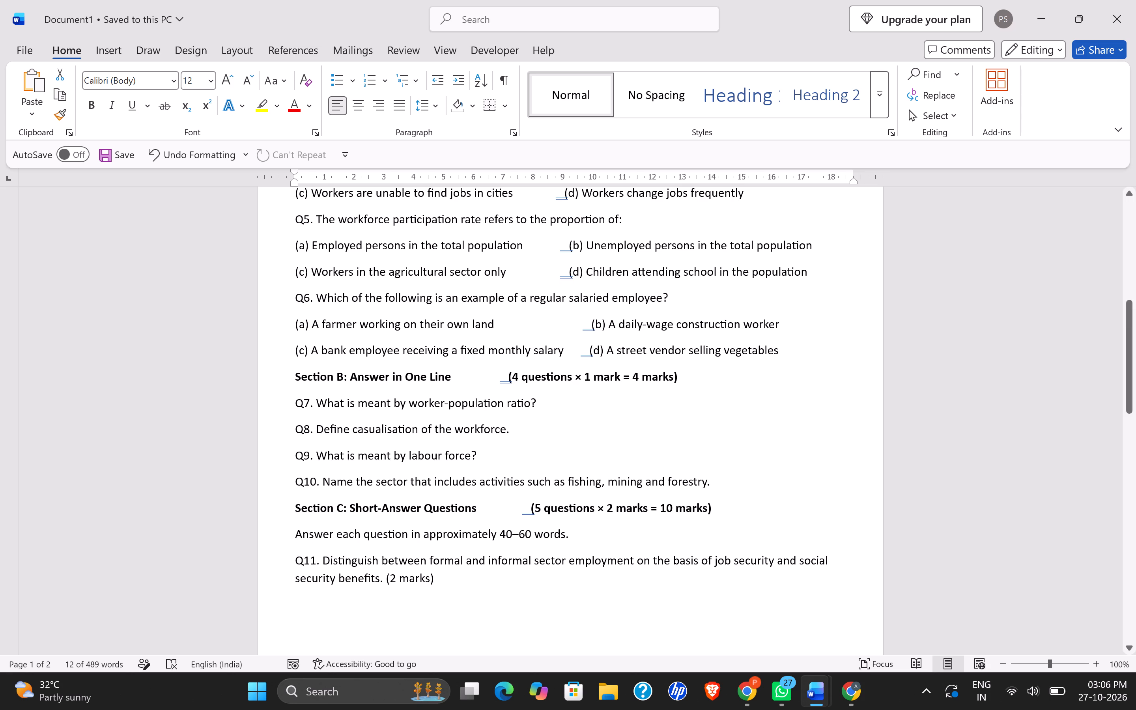
pyautogui.scroll(-2, 635, 606)
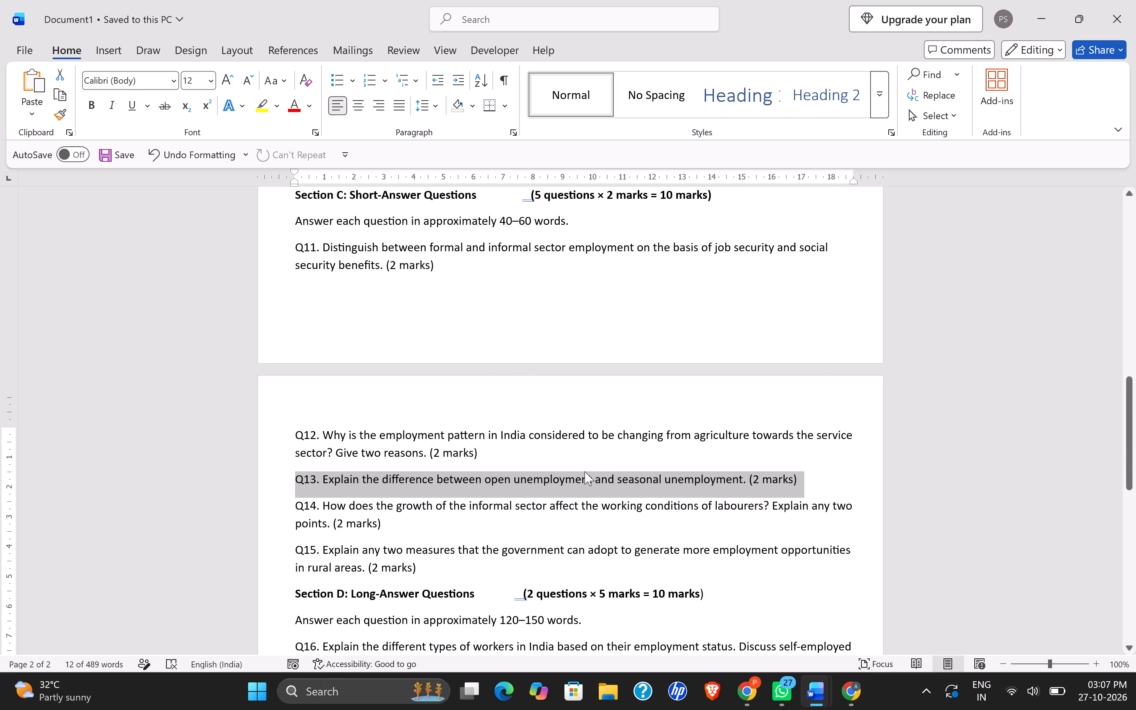
pyautogui.scroll(-1, 660, 601)
pyautogui.scroll(1, 660, 601)
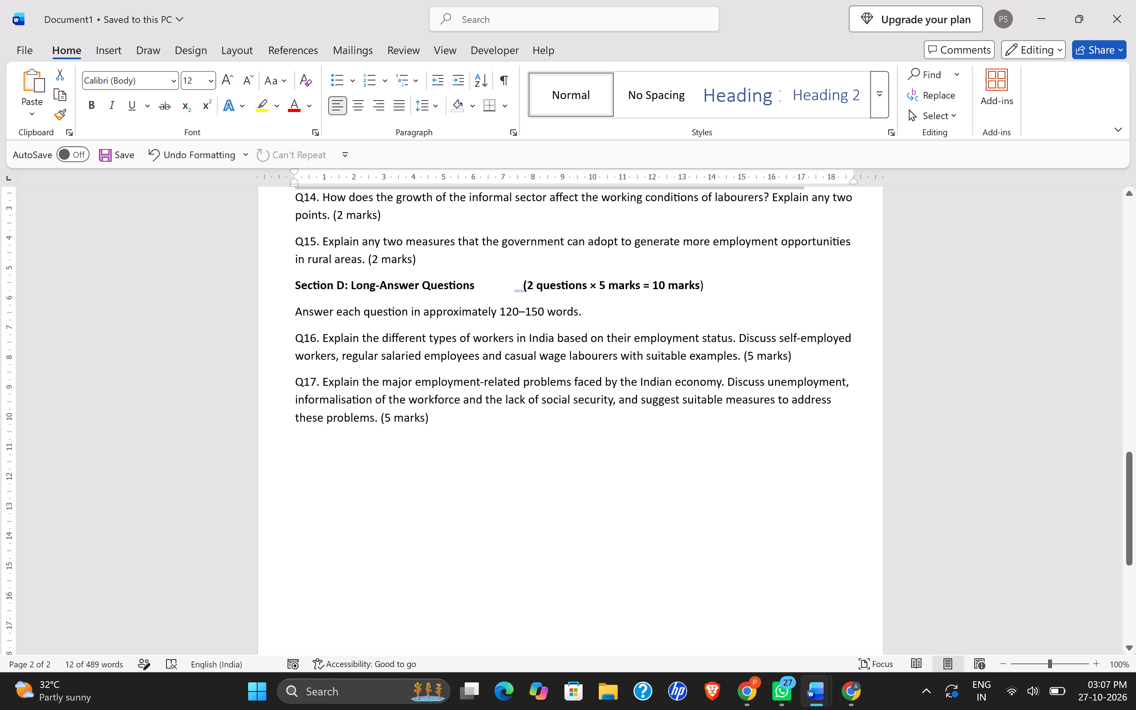
pyautogui.scroll(2, 522, 340)
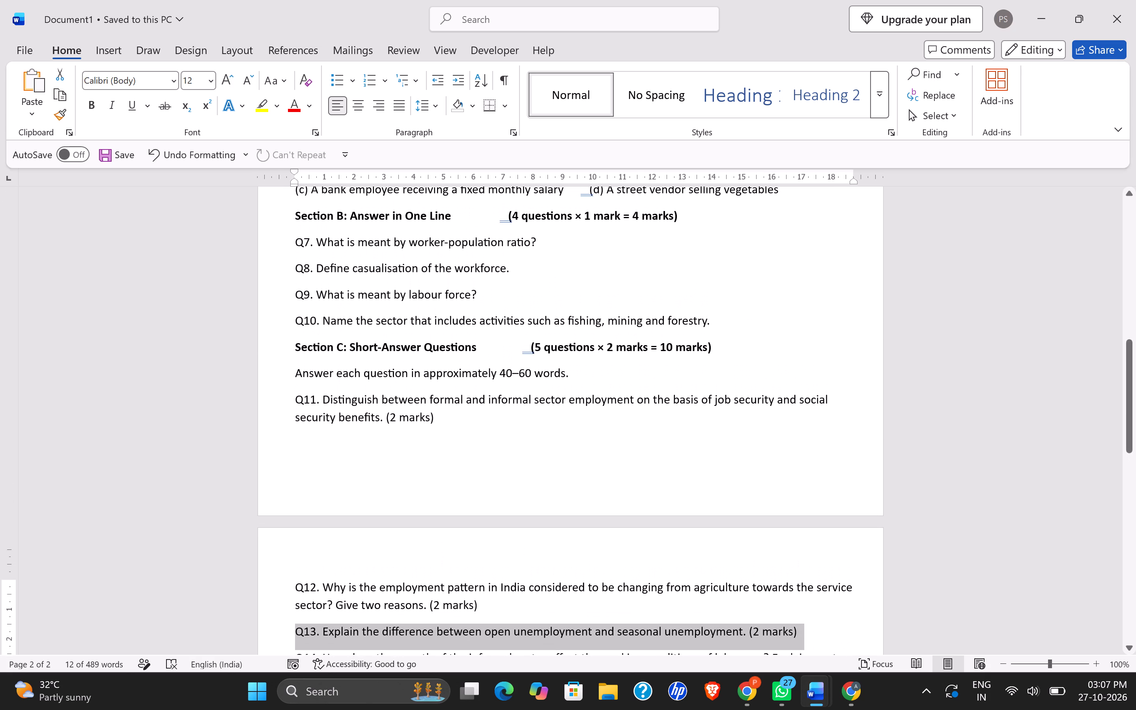
pyautogui.scroll(4, 522, 340)
pyautogui.scroll(-10, 522, 340)
pyautogui.scroll(7, 535, 375)
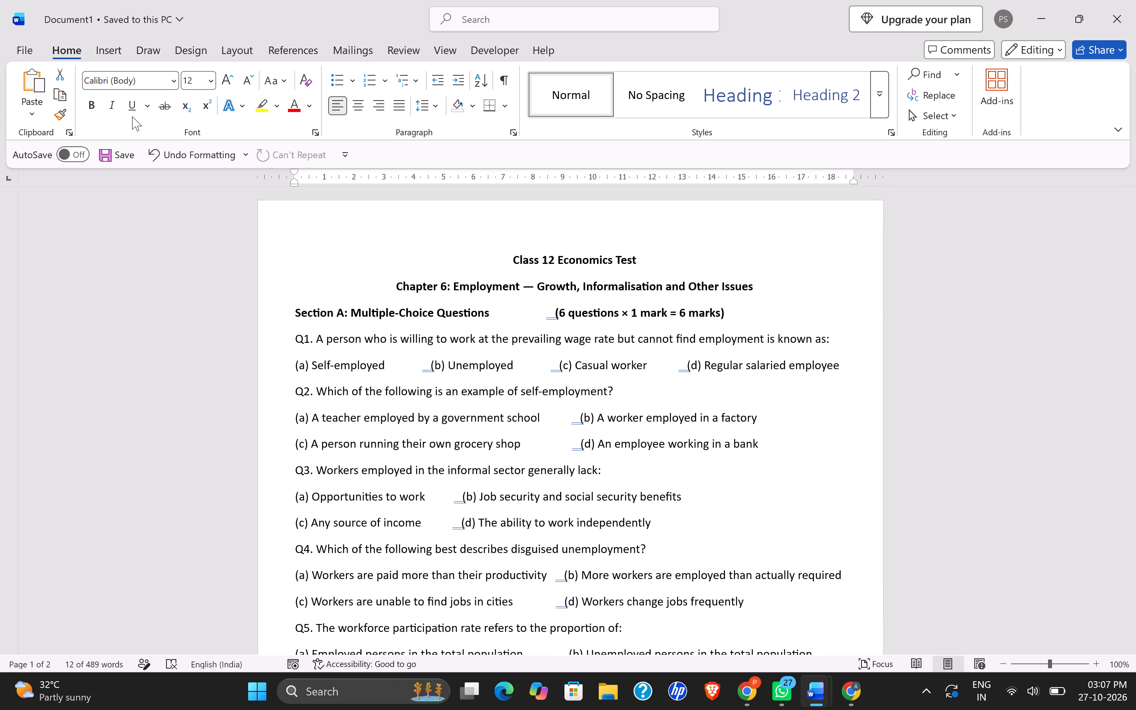
pyautogui.click(291, 174)
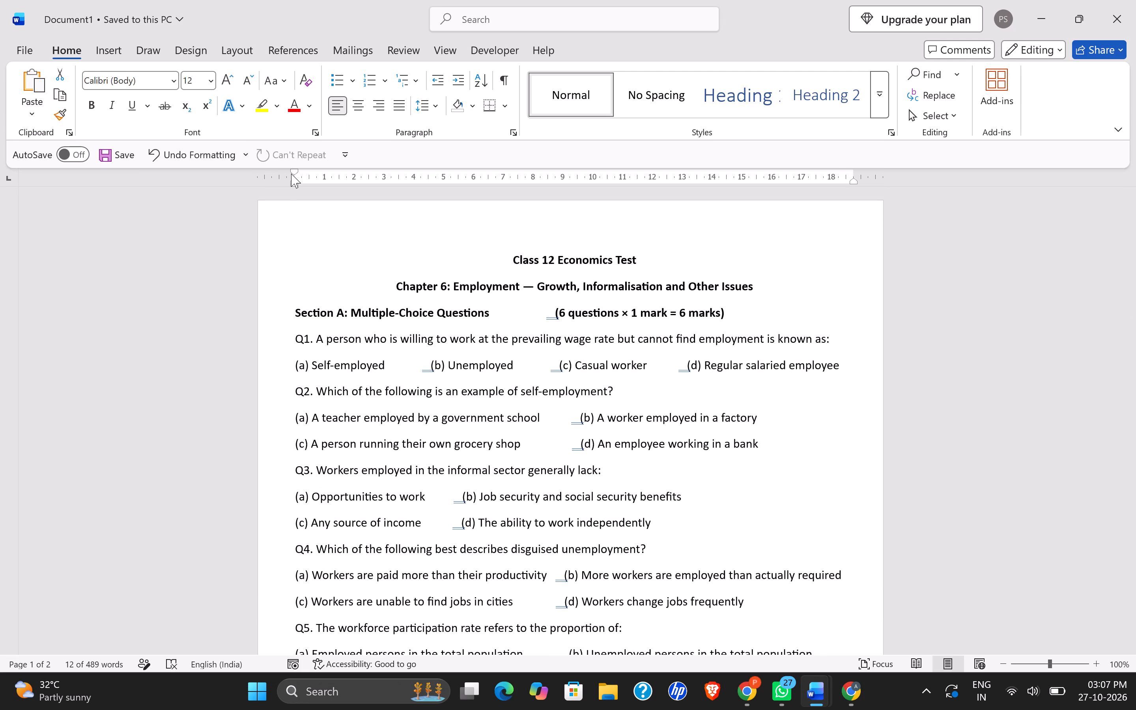
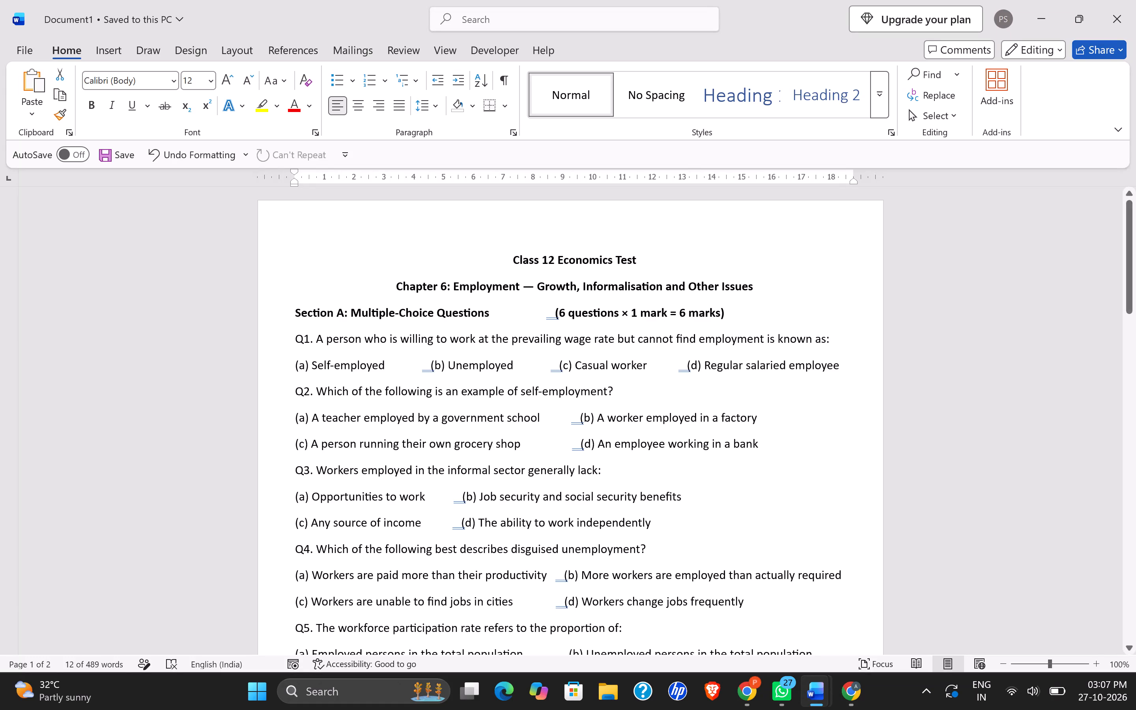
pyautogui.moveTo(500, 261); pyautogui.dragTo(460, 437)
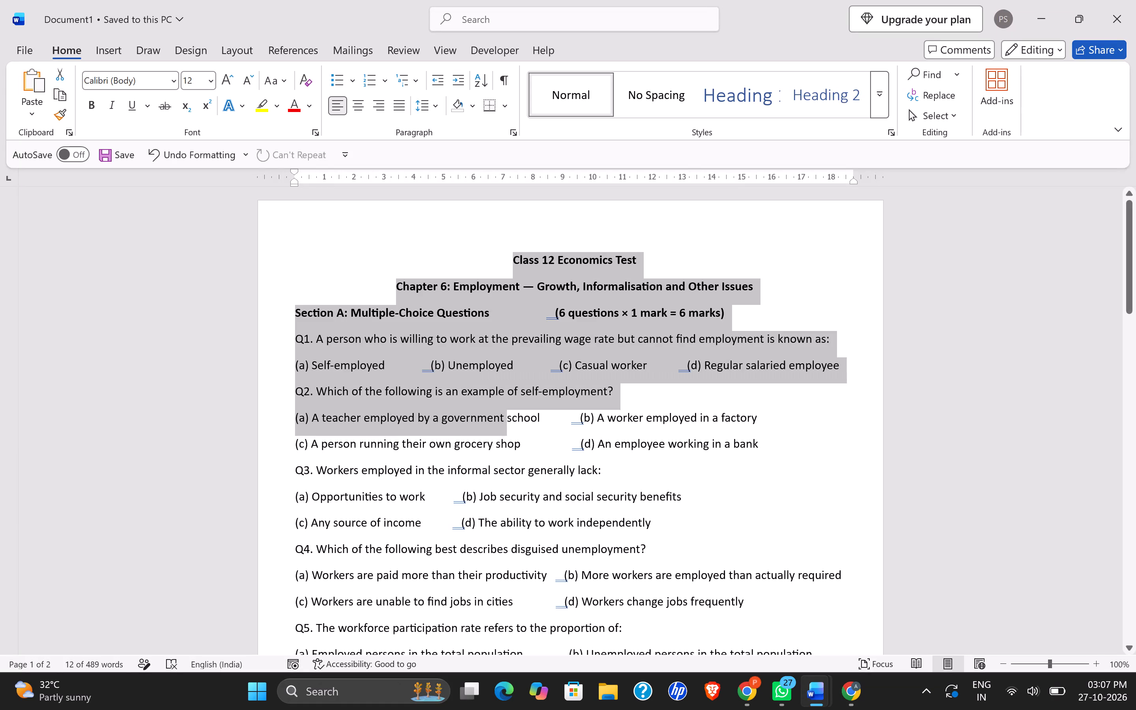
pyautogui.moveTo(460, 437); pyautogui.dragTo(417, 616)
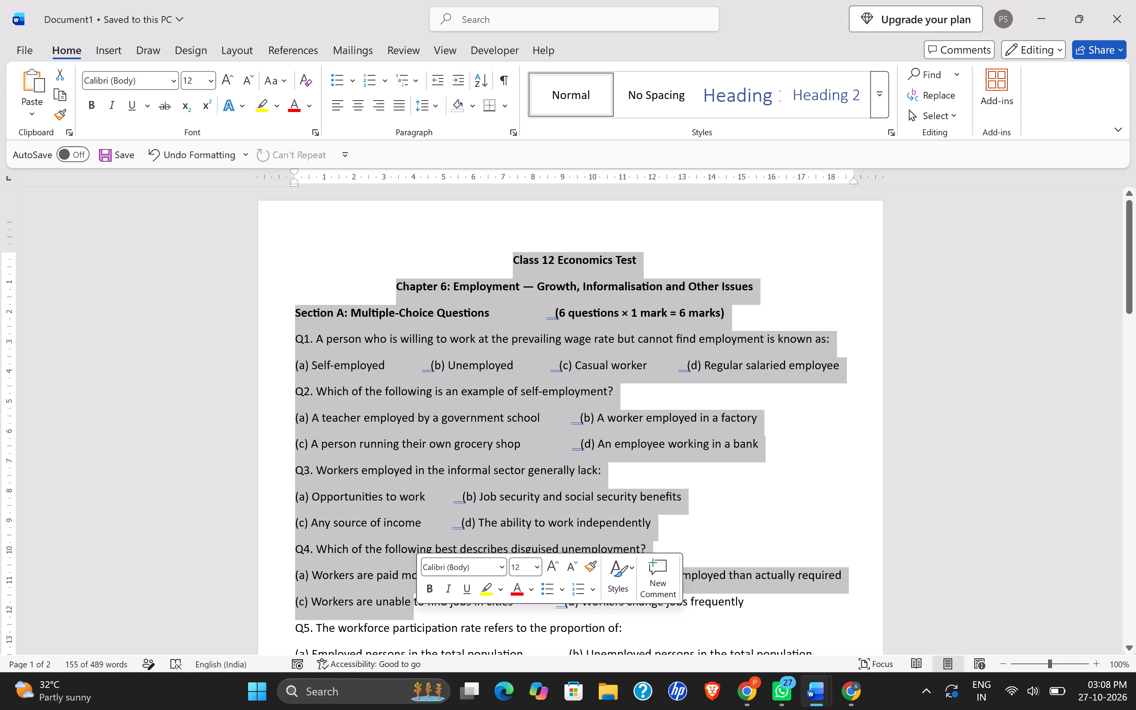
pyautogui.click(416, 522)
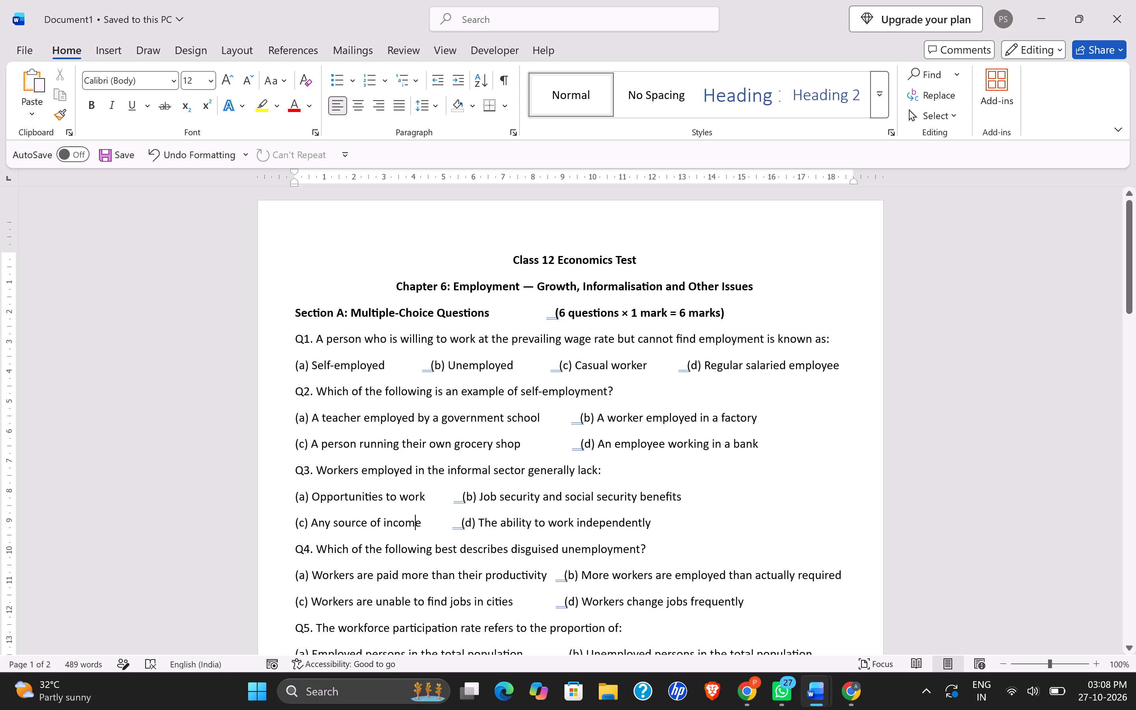
# Review the full test from Section A to the Section D questions, checking the layout across both pages.
pyautogui.scroll(-4, 406, 427)
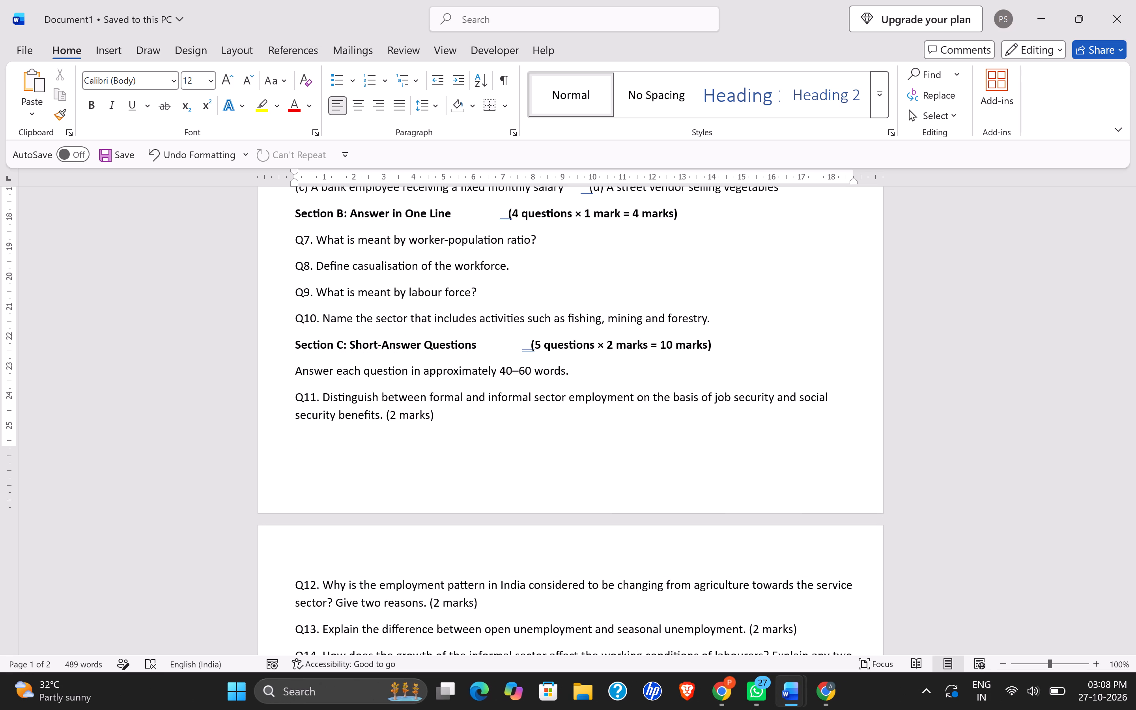
pyautogui.scroll(-2, 392, 523)
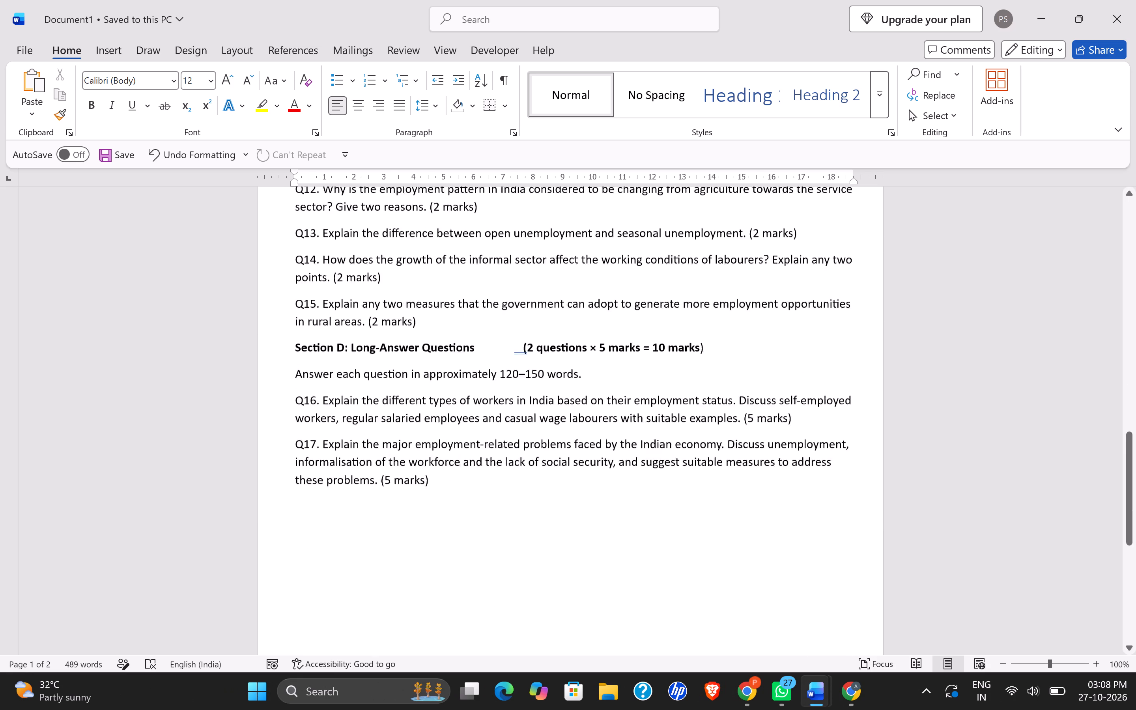
pyautogui.scroll(-2, 392, 523)
pyautogui.scroll(8, 392, 523)
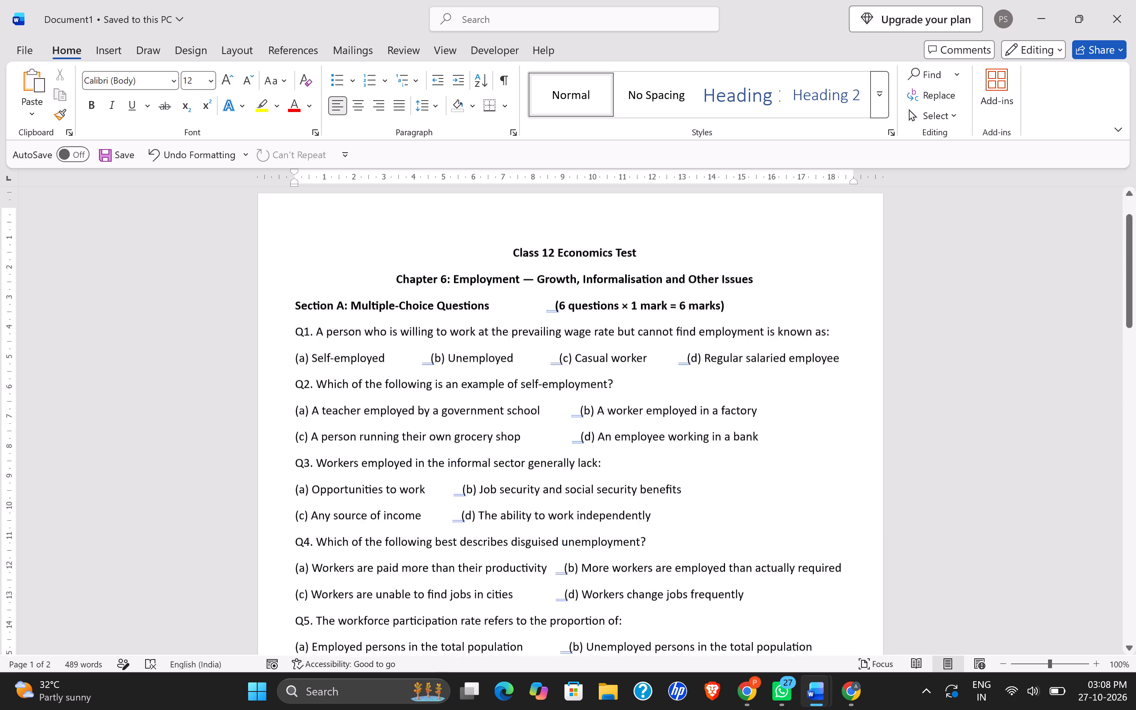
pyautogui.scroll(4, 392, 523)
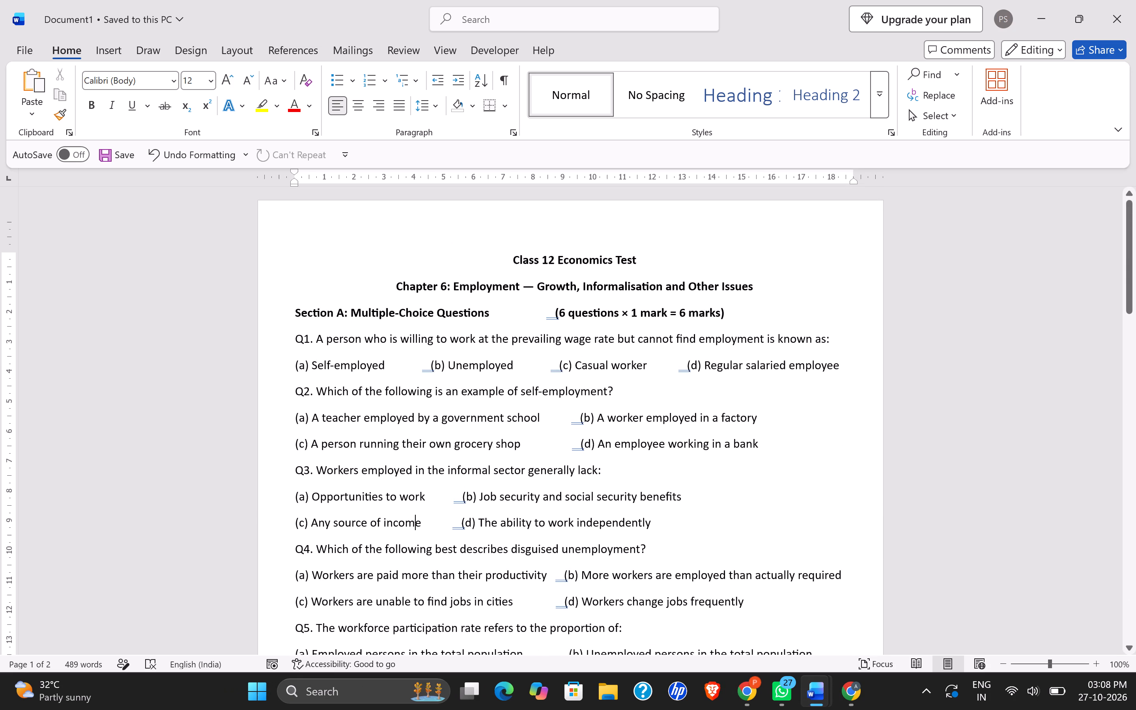